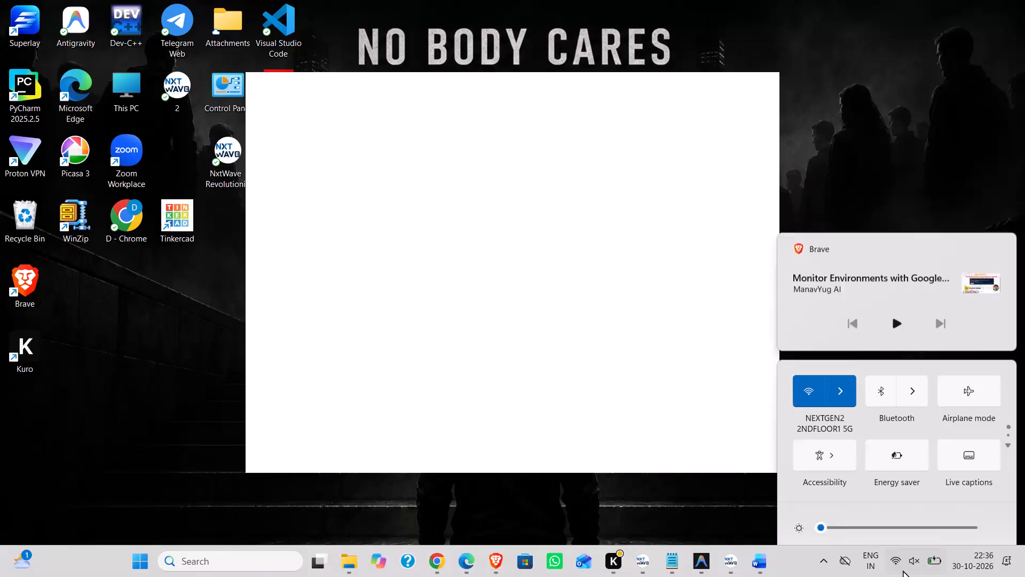
Switch to the Google Chrome window that shows the New Tab page.
double_click(840, 308)
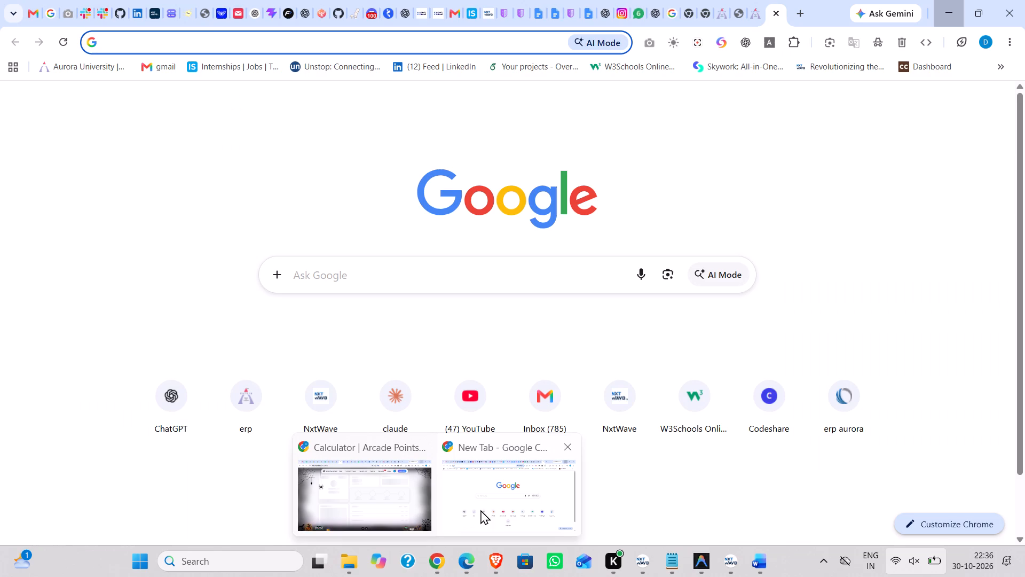
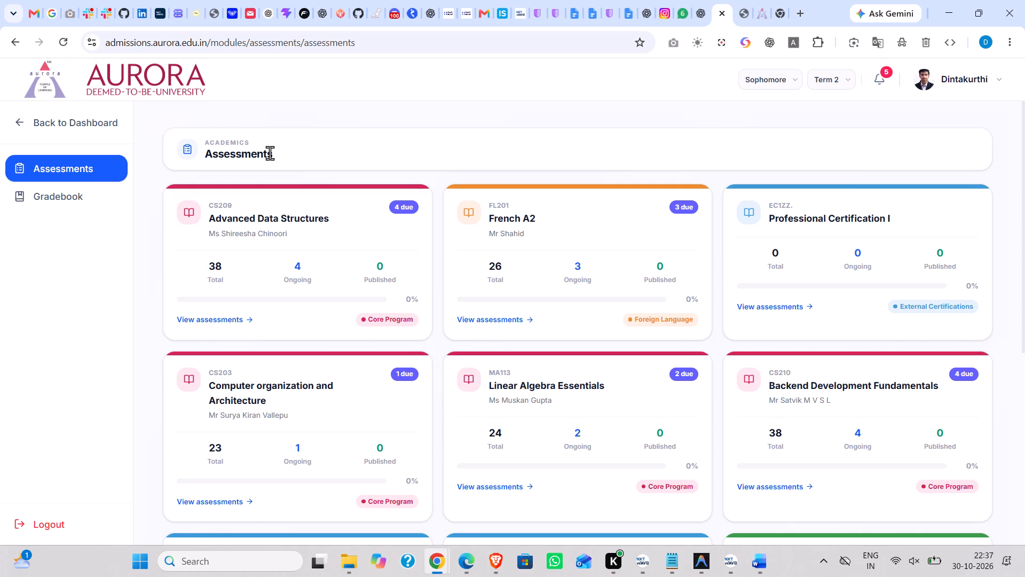
Review the assessment lists for Advanced Data Structures and for Computer organization and Architecture, and return to the dashboard.
scroll(270, 153, down, 3)
scroll(263, 188, up, 2)
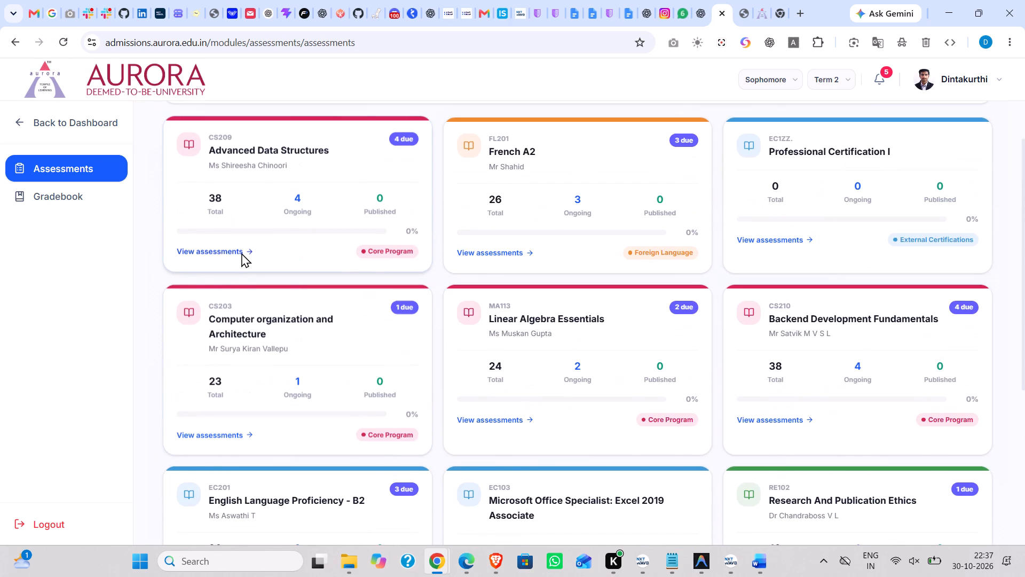
click(241, 253)
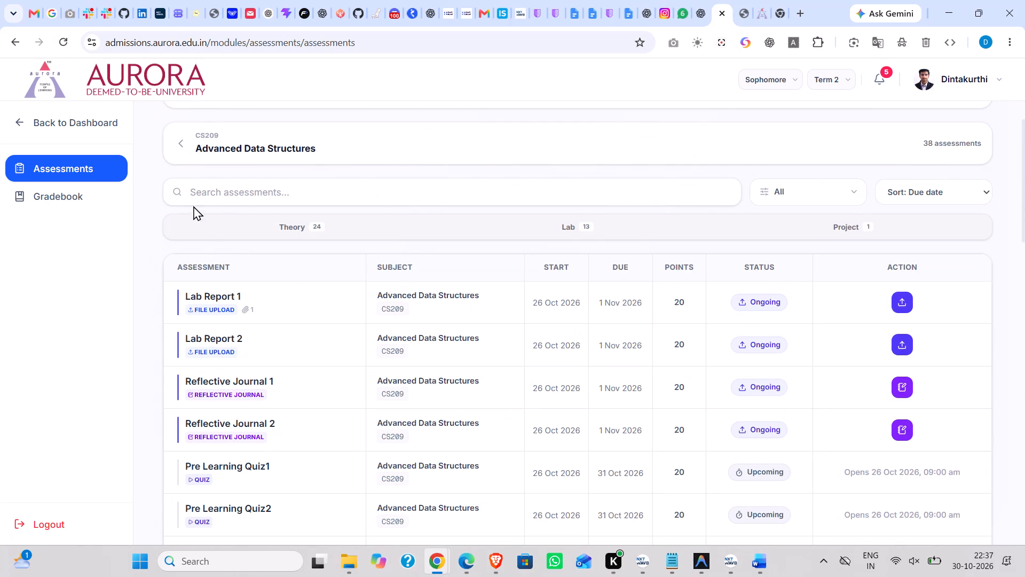
click(177, 142)
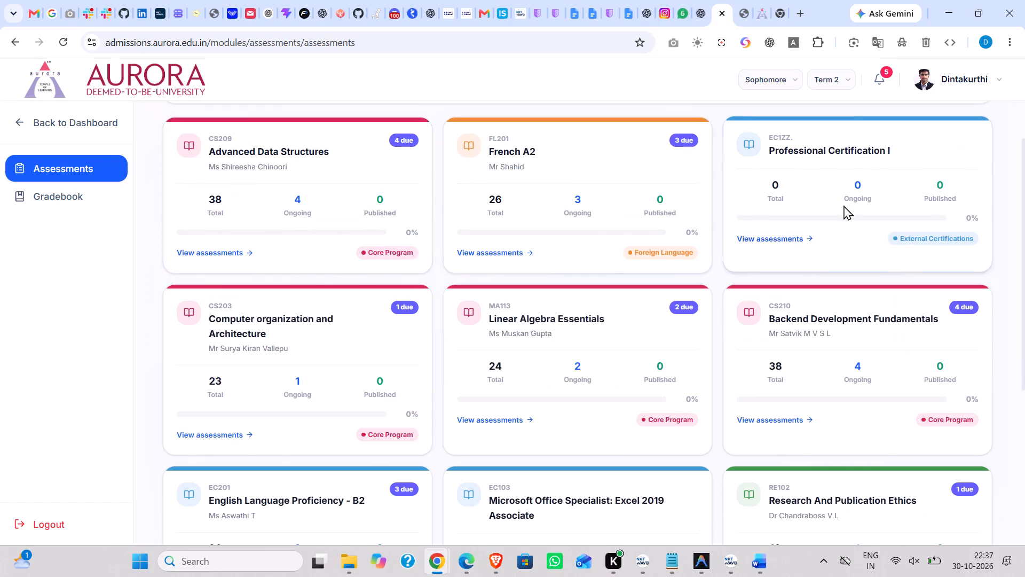
scroll(356, 323, down, 1)
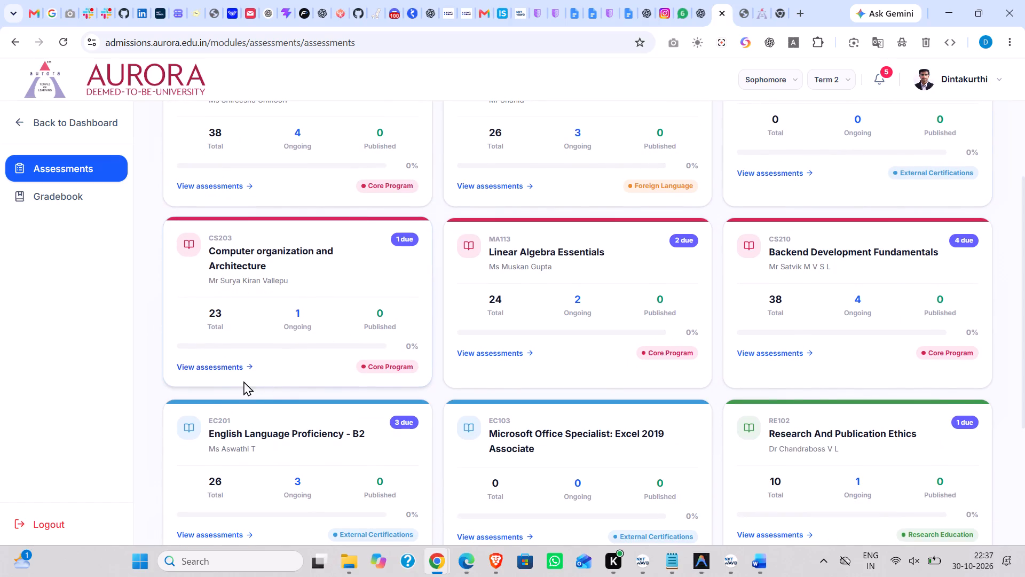
click(243, 374)
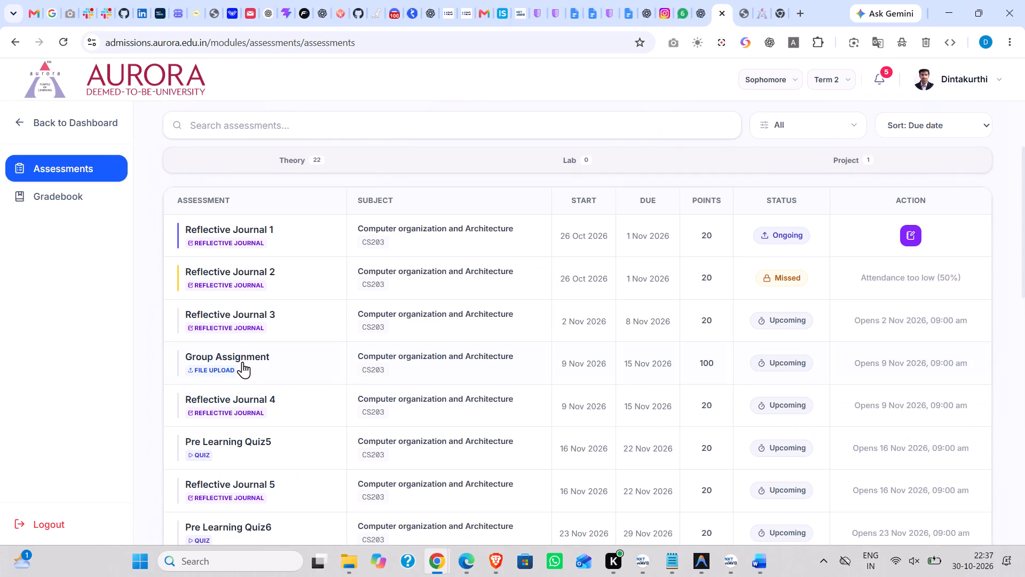
double_click(61, 34)
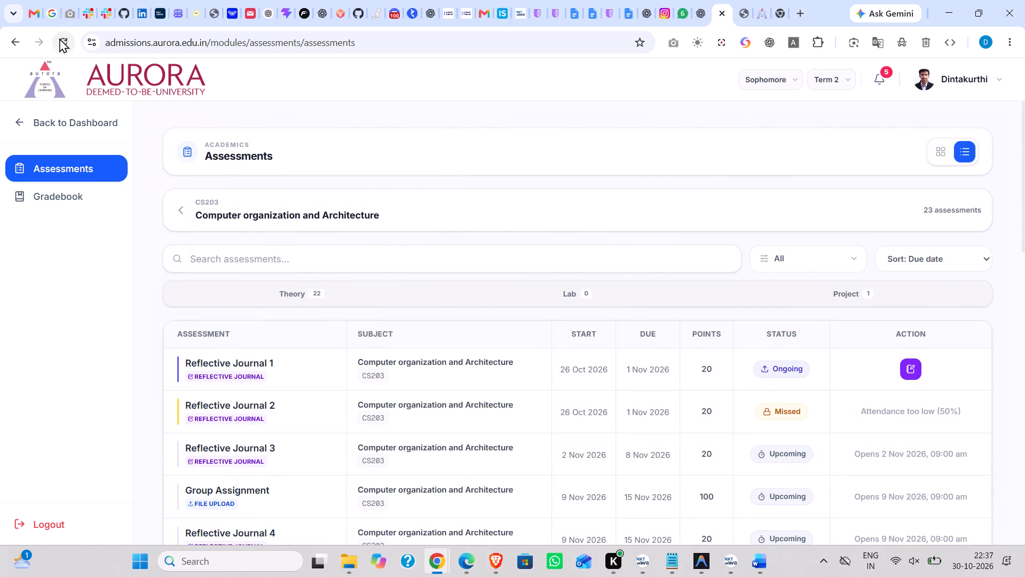
click(41, 125)
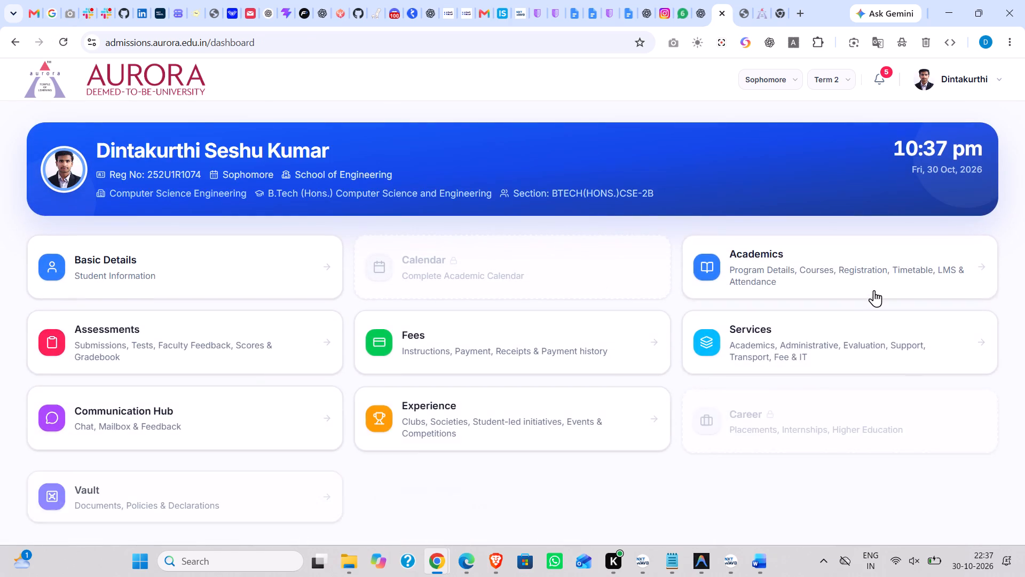
Check the session-by-session attendance record for Computer organization and Architecture, and return to the dashboard.
click(874, 287)
click(72, 279)
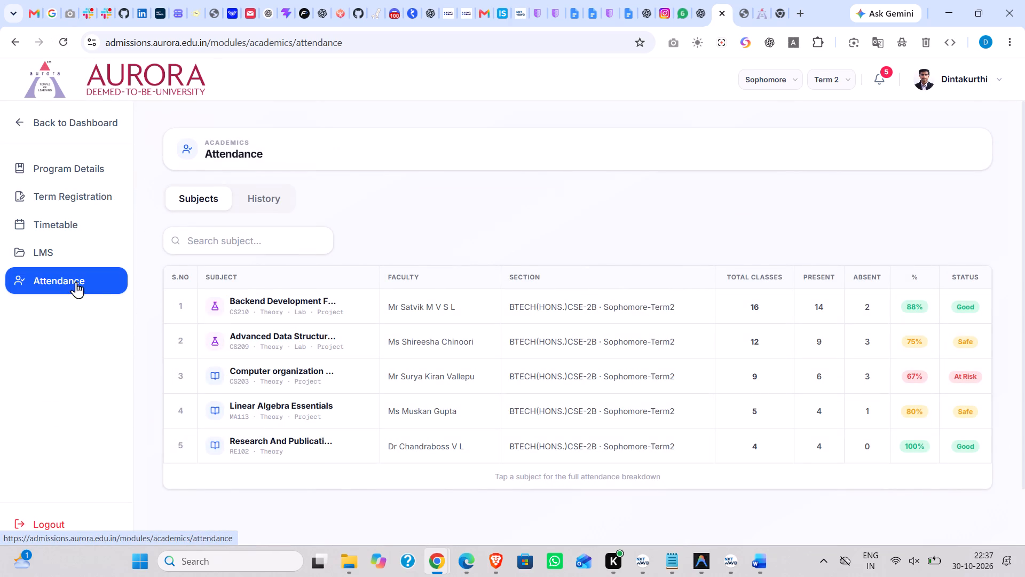
scroll(361, 299, down, 2)
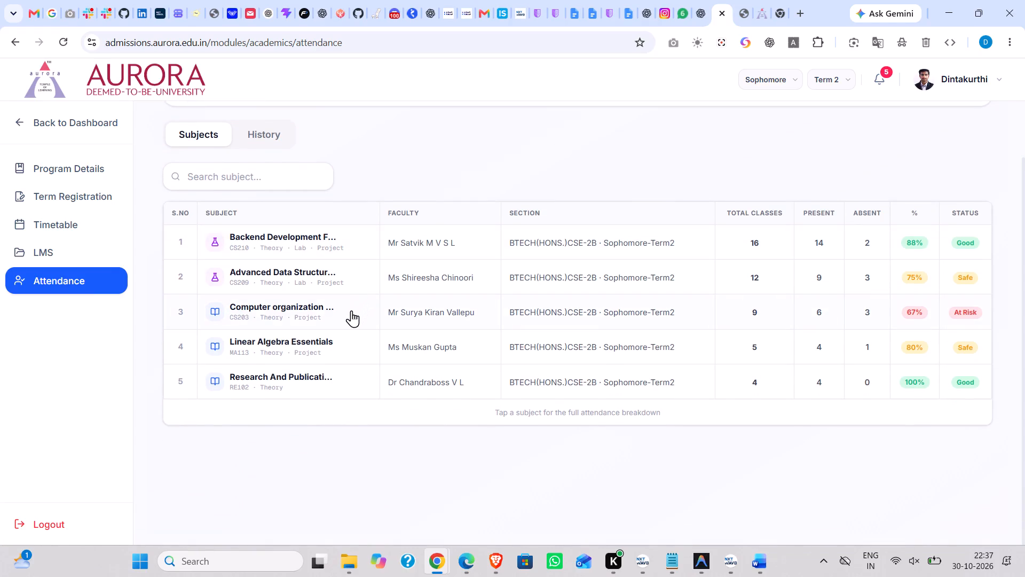
click(351, 310)
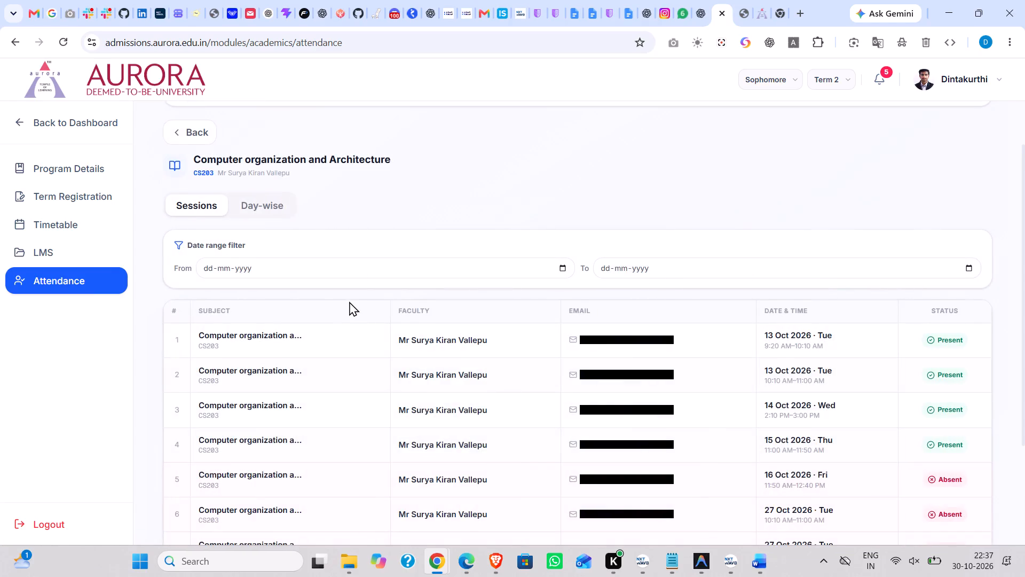
scroll(349, 301, down, 3)
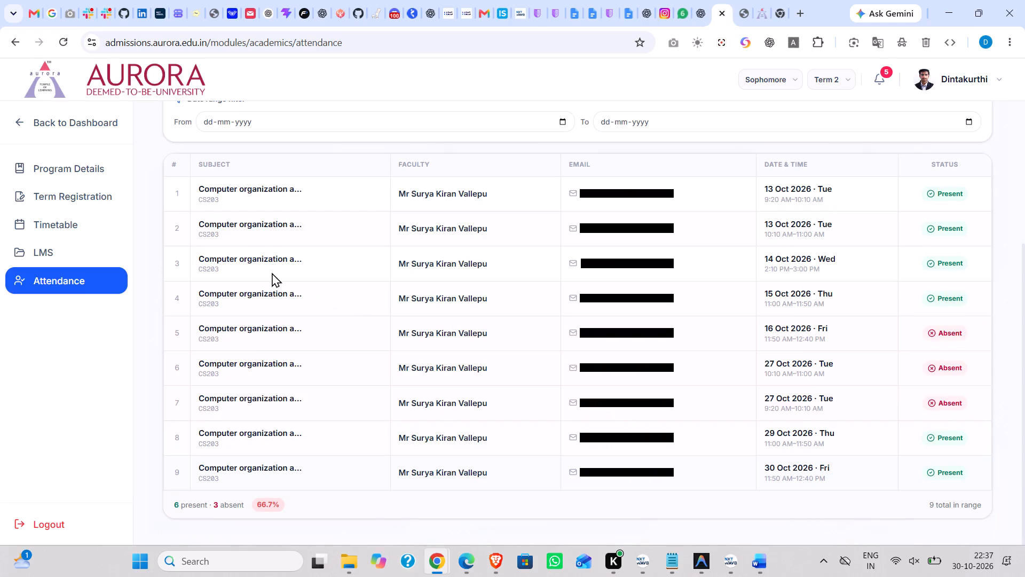
double_click(62, 116)
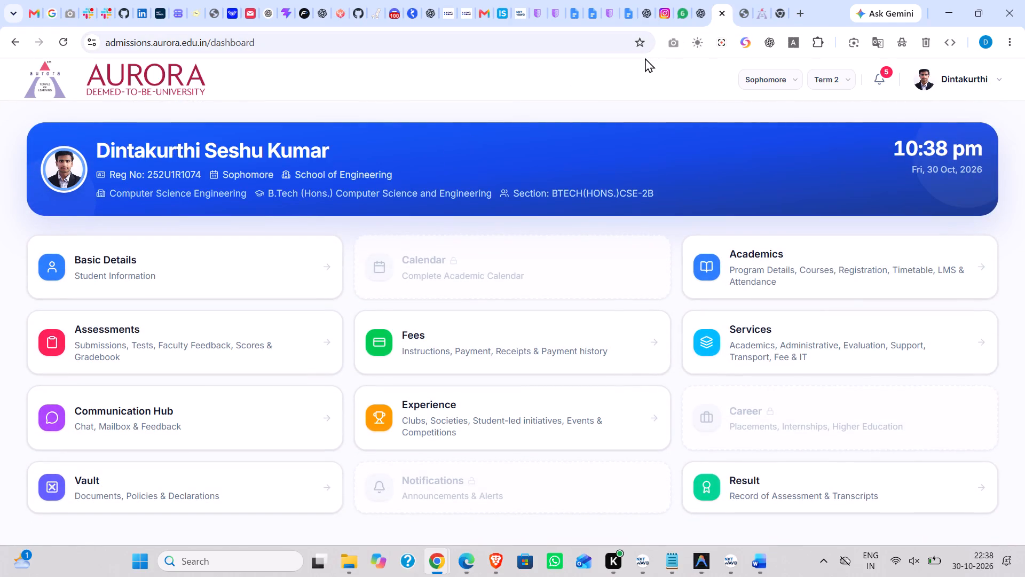
Review the assessment lists for Linear Algebra Essentials and Backend Development Fundamentals, and return to the dashboard.
click(294, 342)
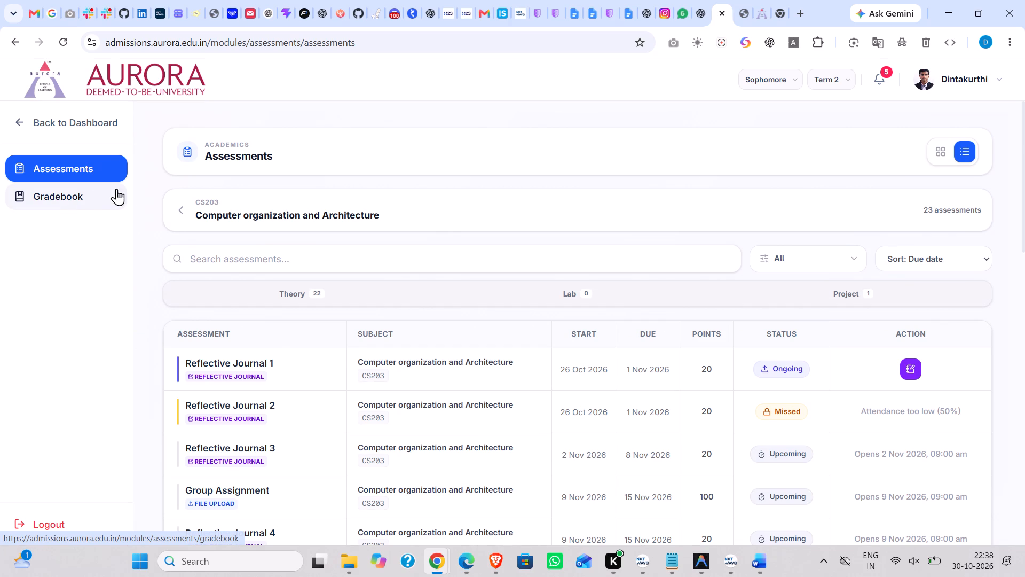
click(178, 214)
scroll(511, 319, down, 1)
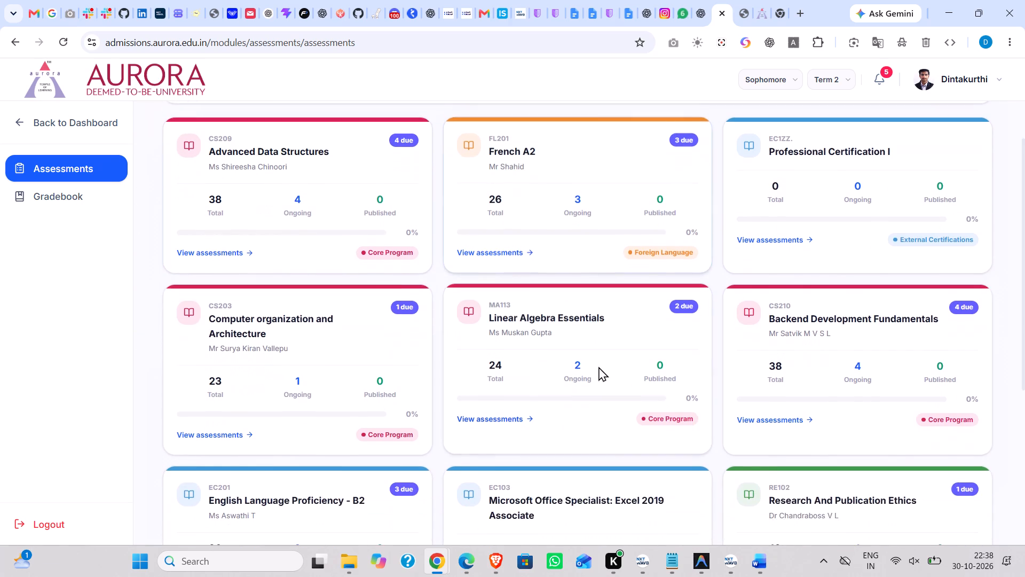
click(665, 422)
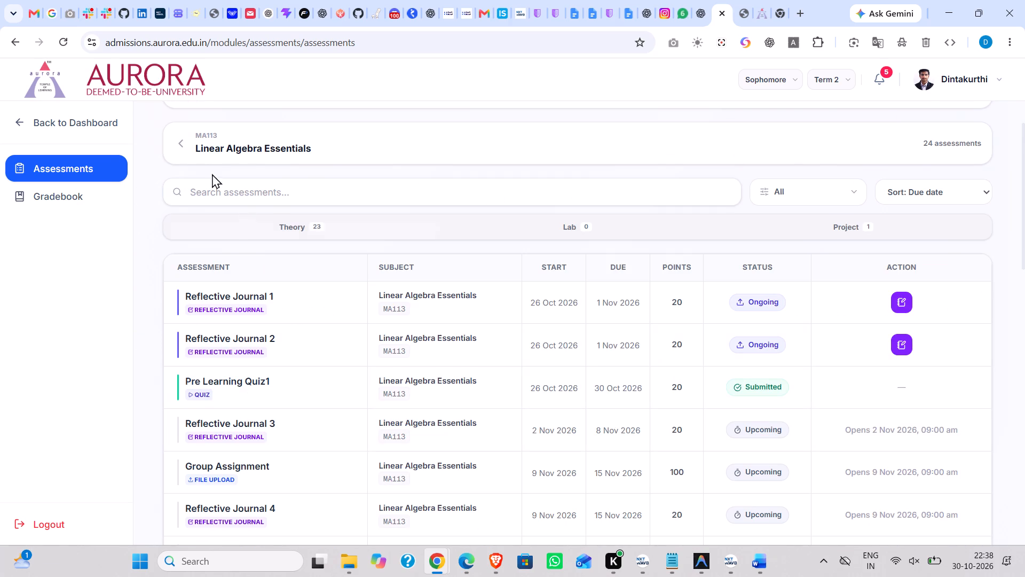
click(179, 144)
scroll(818, 345, down, 1)
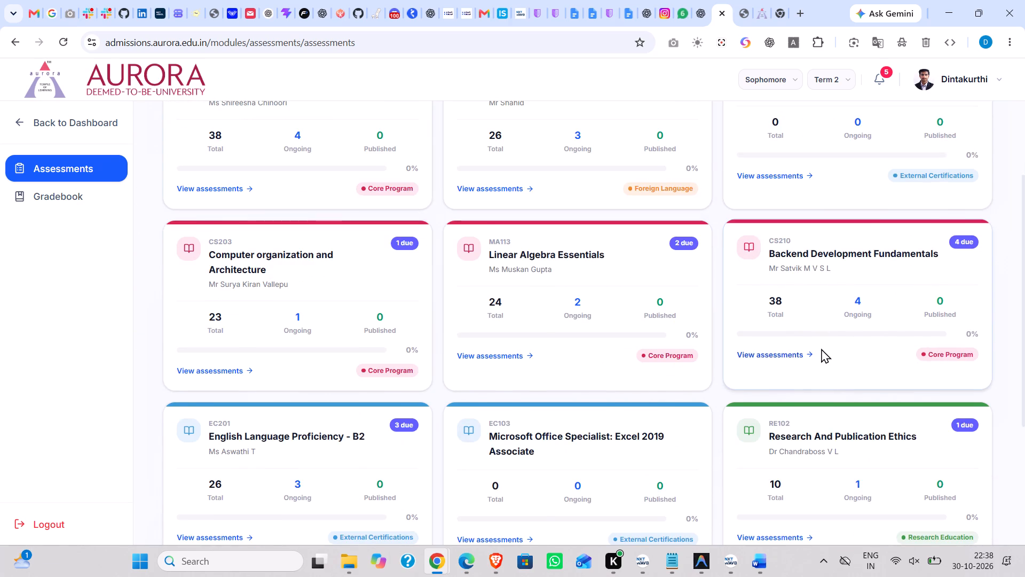
click(821, 348)
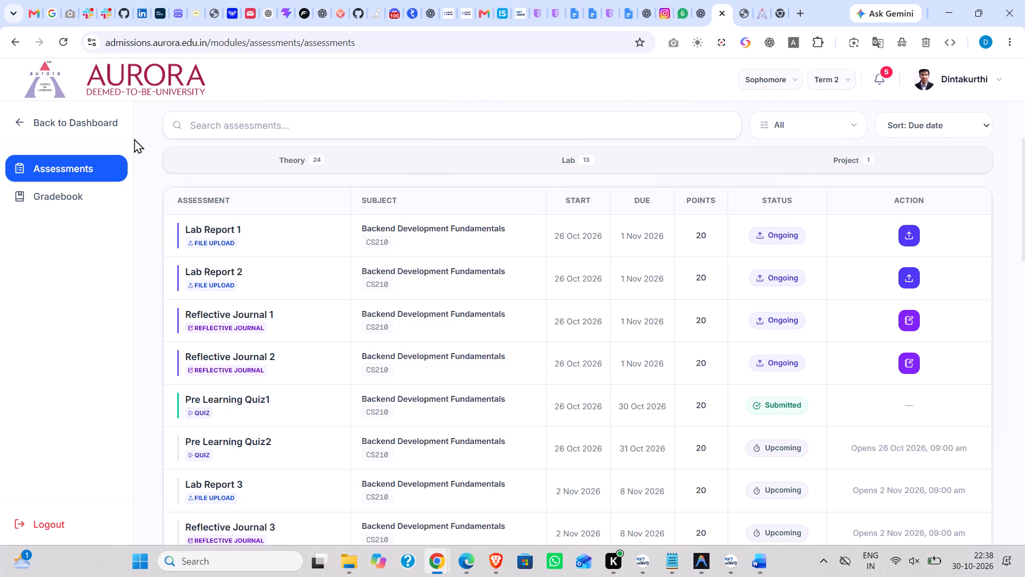
click(23, 122)
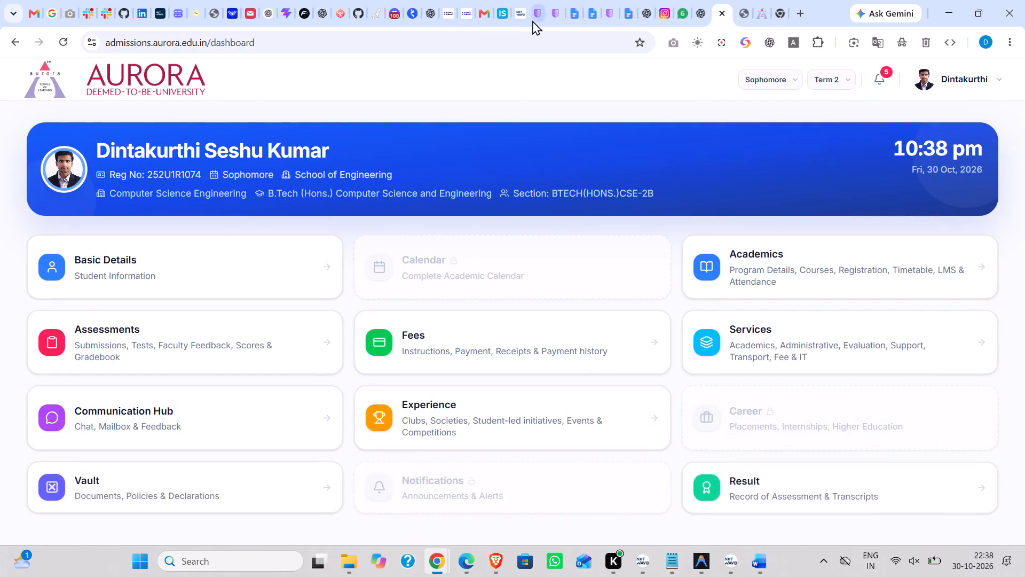
Switch to the learning.ccbp.in course page and view the SQLite and Database Operations coding practice questions.
click(526, 15)
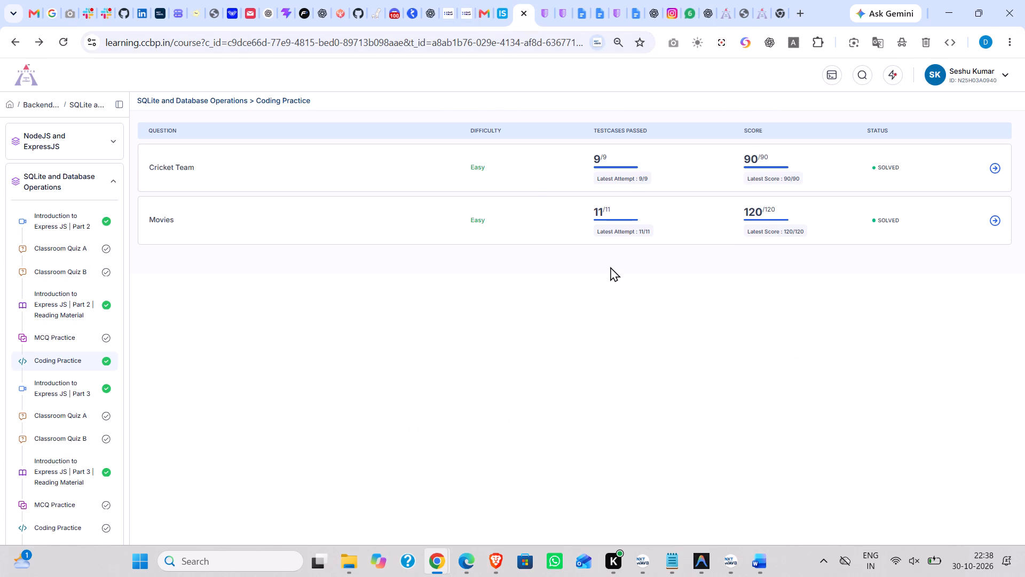
scroll(63, 450, down, 3)
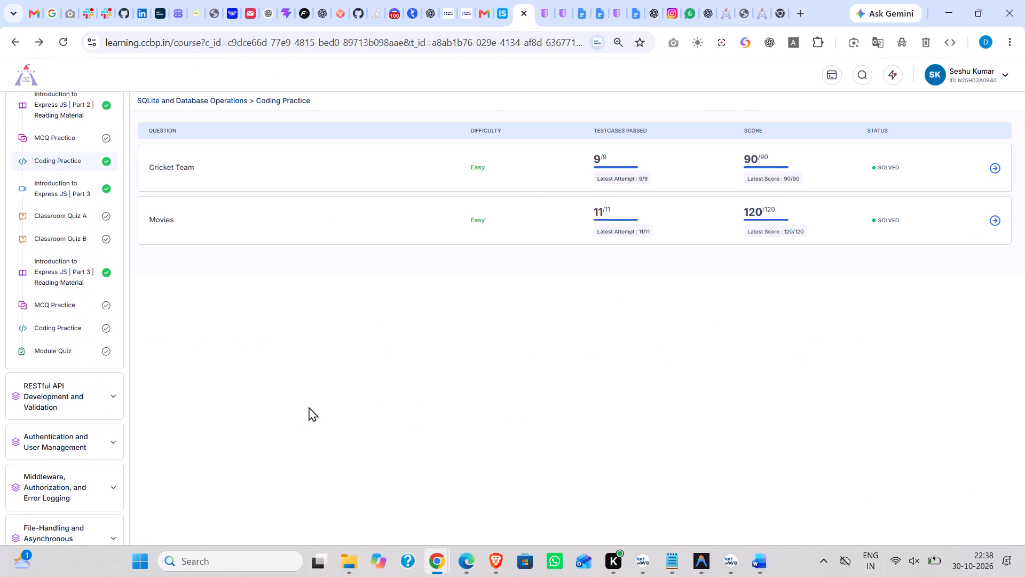
ctrl+scroll(336, 418, up, 2)
ctrl+scroll(428, 424, up, 1)
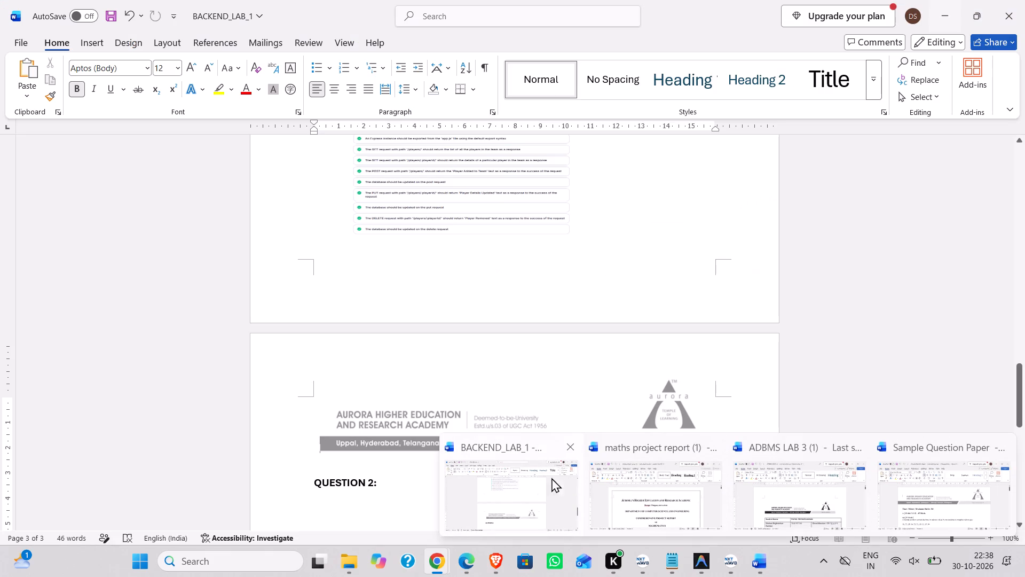
In the BACKEND_LAB_1 Word document, insert a blank line between the QUESTION 1 heading and the Cricket Team screenshot.
click(545, 478)
scroll(533, 453, up, 6)
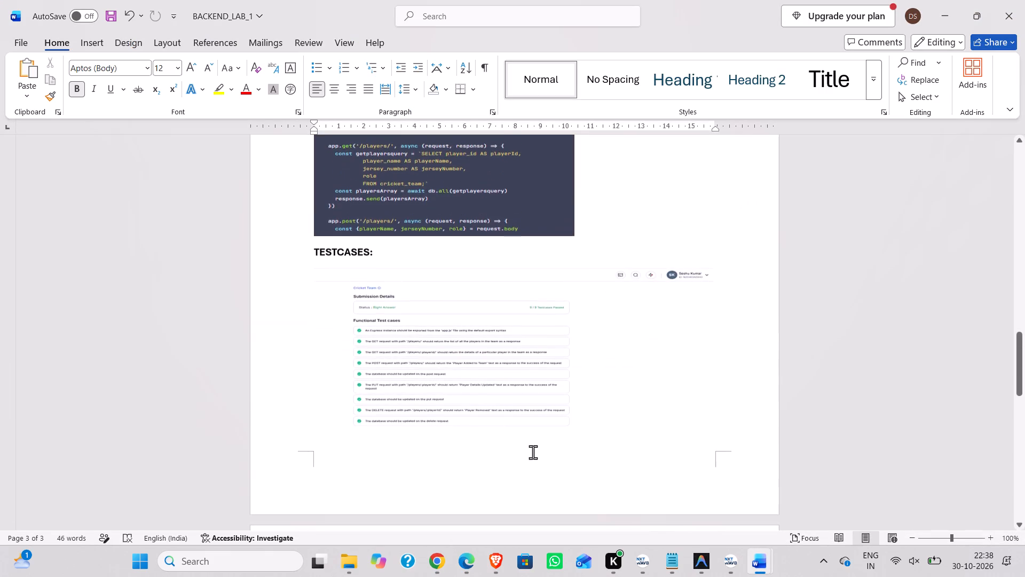
scroll(533, 452, up, 13)
scroll(516, 415, up, 17)
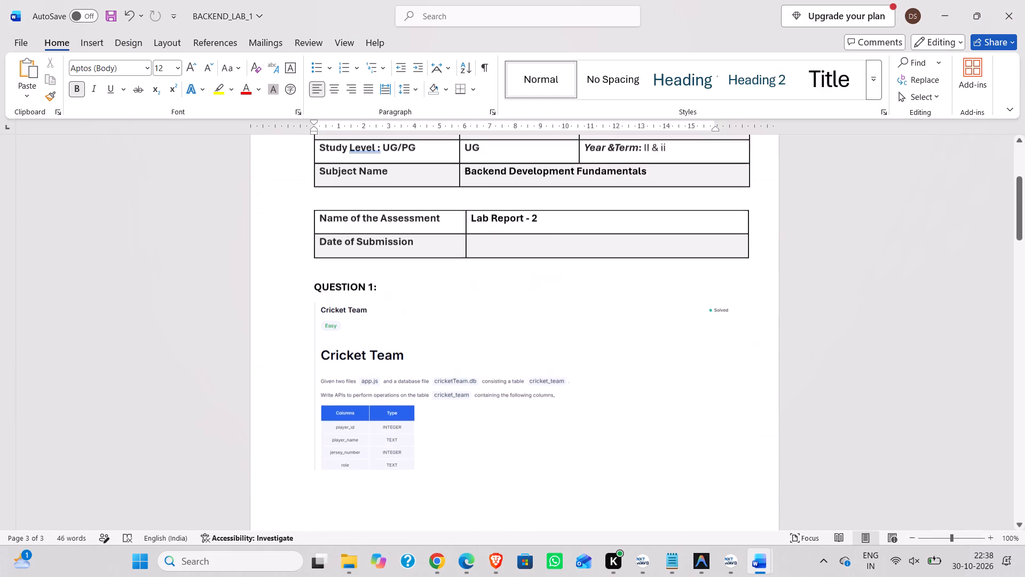
click(392, 306)
key(Return)
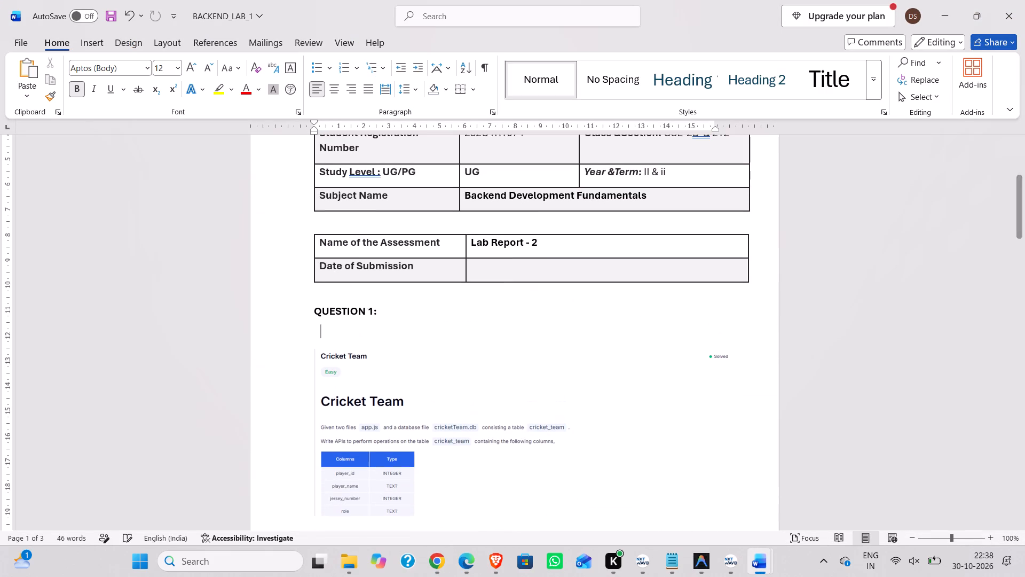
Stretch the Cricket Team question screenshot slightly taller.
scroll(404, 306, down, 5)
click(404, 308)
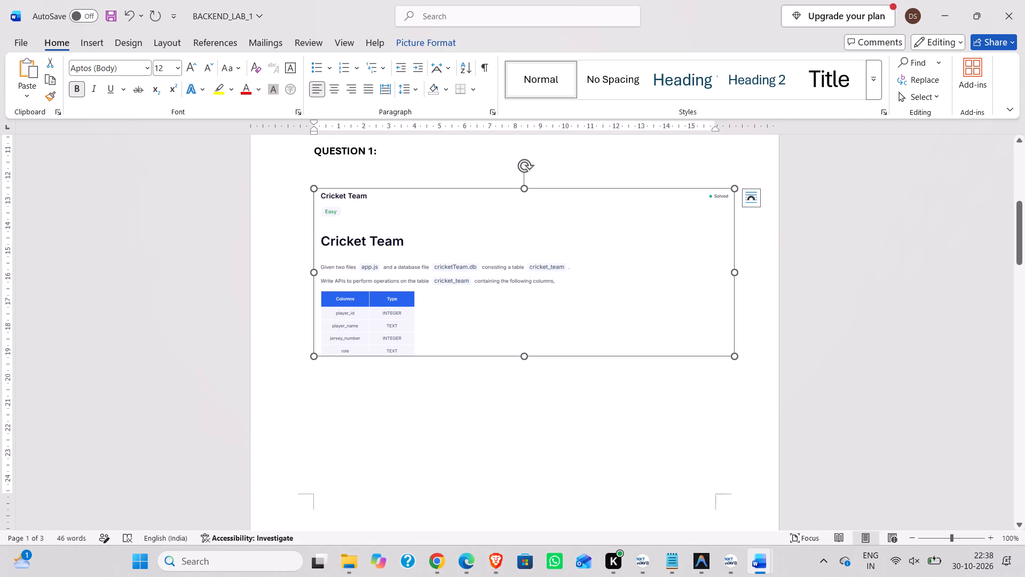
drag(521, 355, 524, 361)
In Chrome, open the Cricket Team question and capture its description from the title through the API 1 response.
key(alt+Tab)
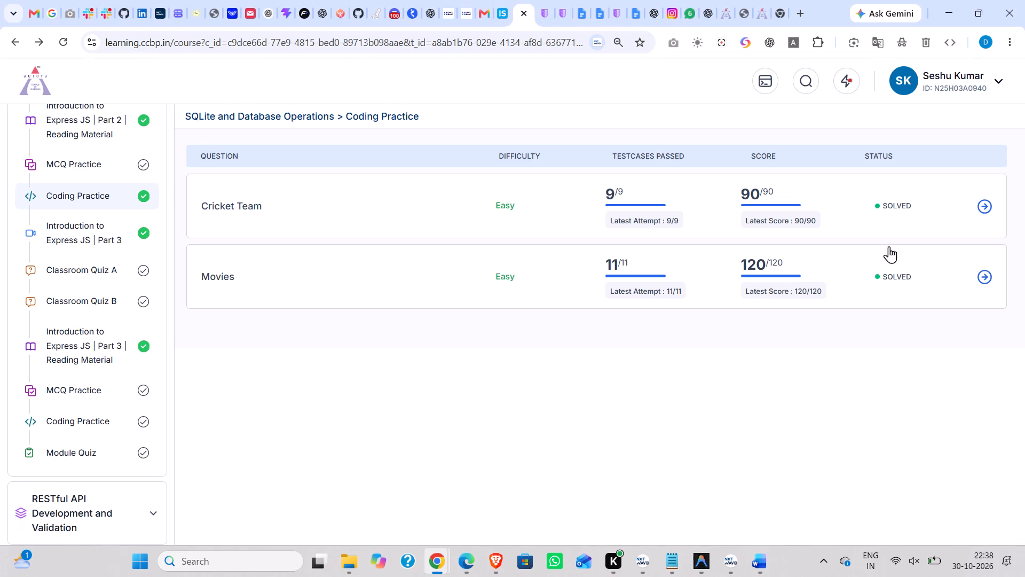
click(995, 221)
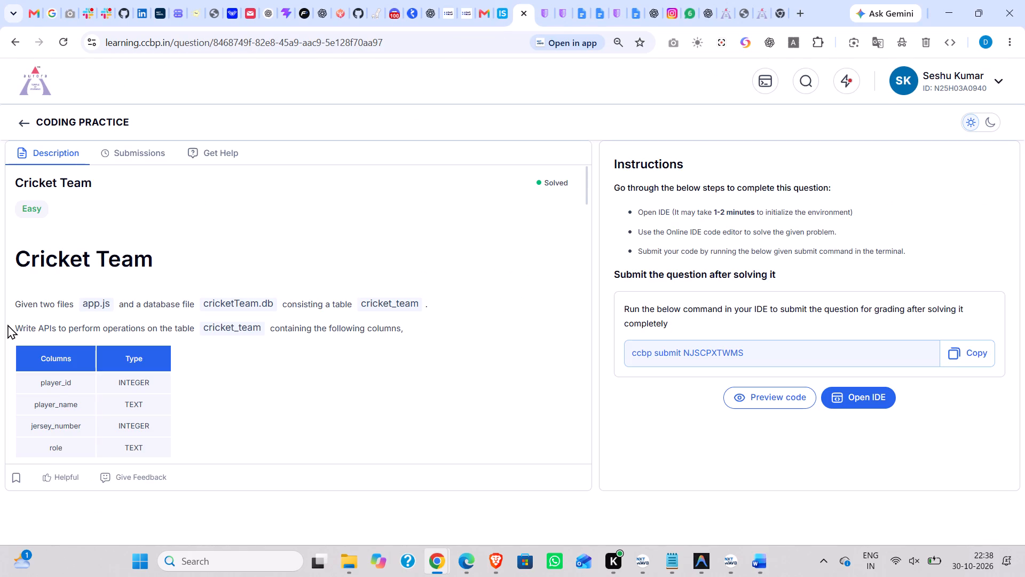
scroll(140, 332, down, 3)
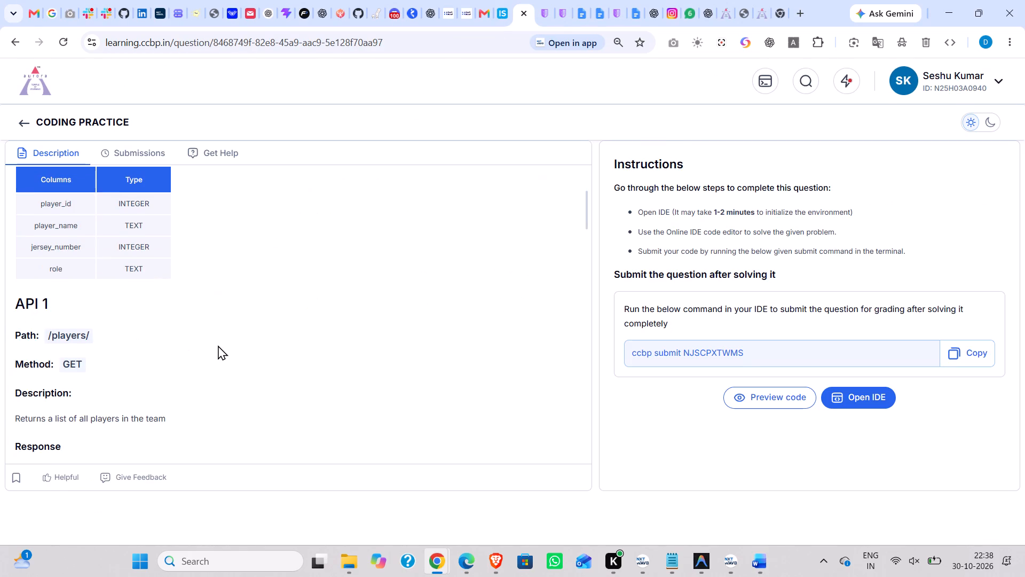
ctrl+scroll(218, 345, down, 4)
scroll(232, 353, up, 3)
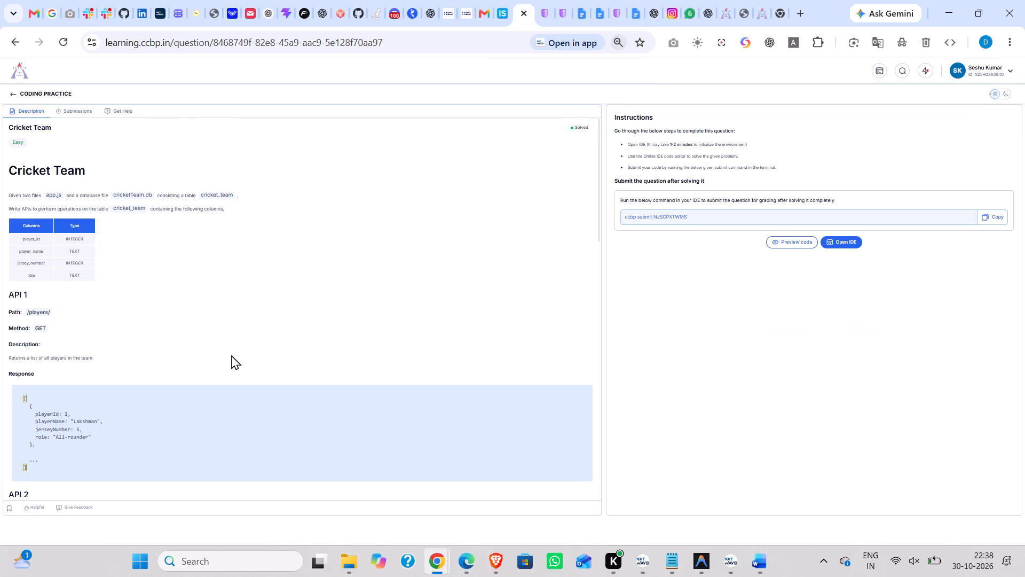
key(Print)
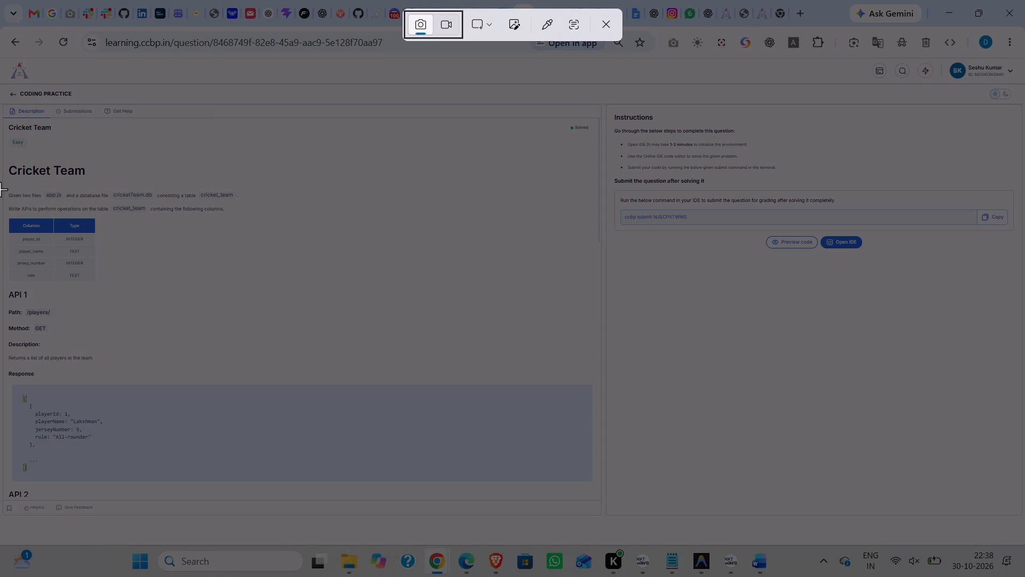
drag(2, 121, 558, 521)
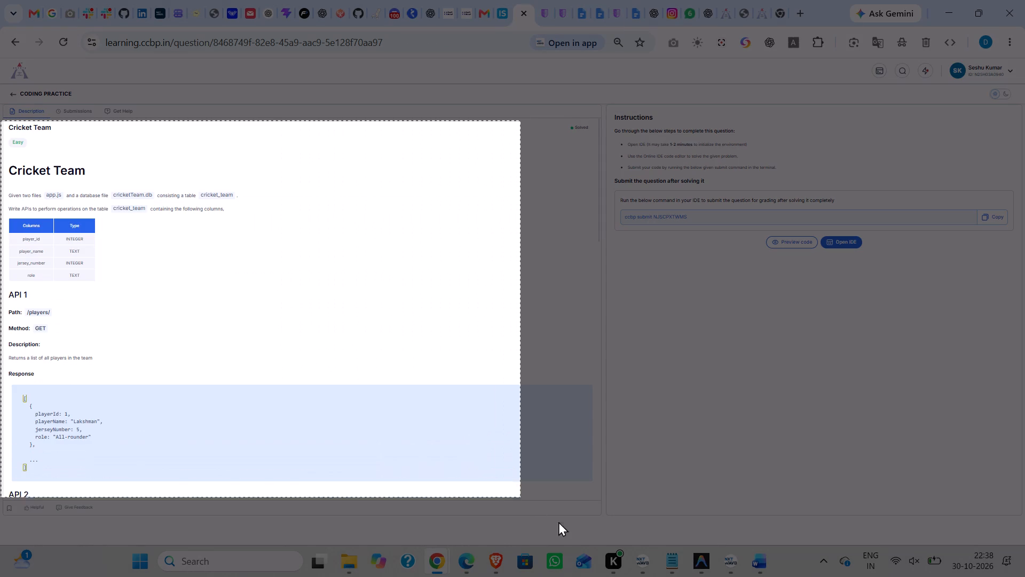
drag(558, 521, 592, 482)
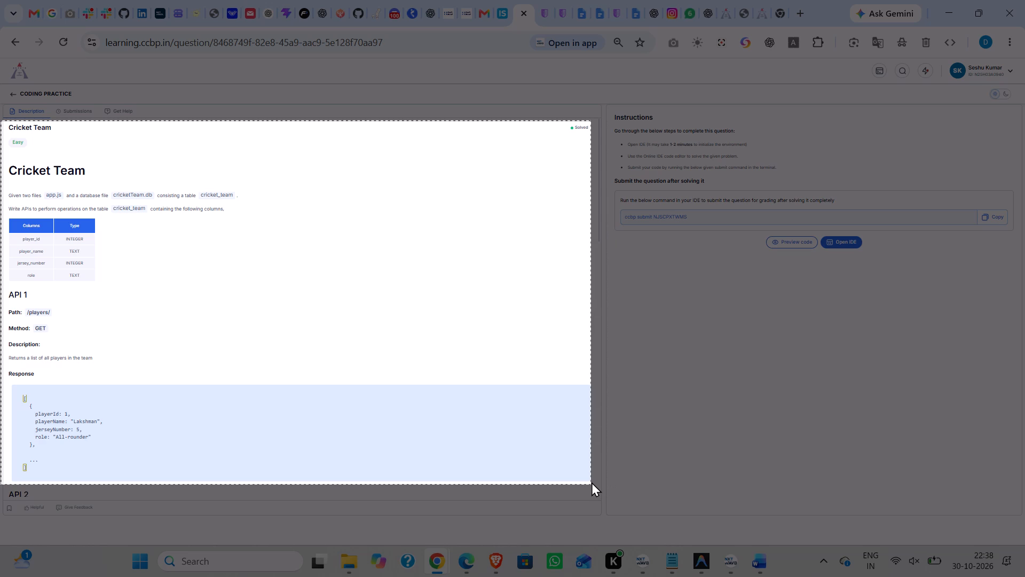
drag(592, 482, 593, 480)
Back in the Word document, replace the old Cricket Team screenshot under QUESTION 1 with the newly captured one.
key(alt+Tab)
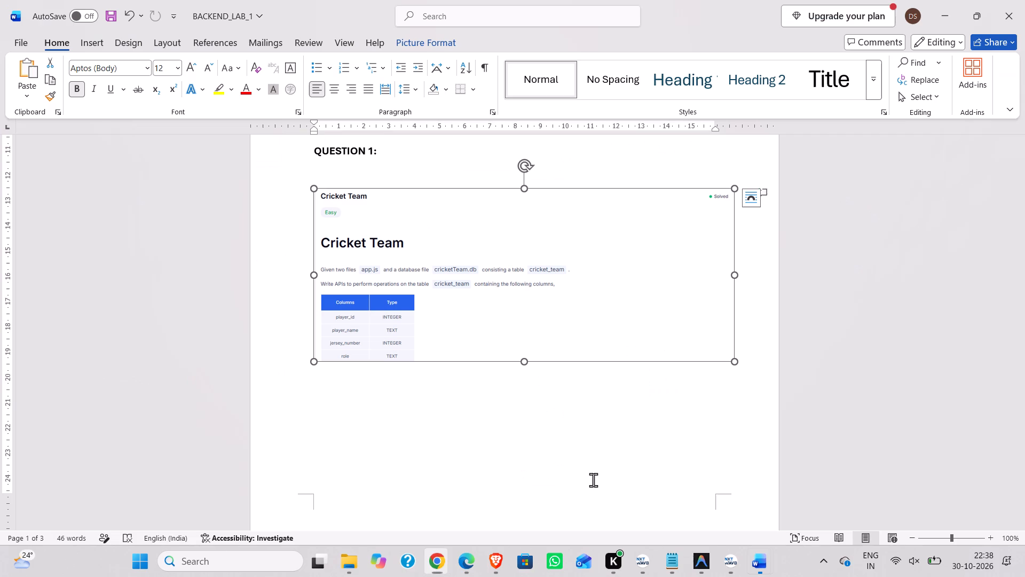
click(516, 287)
key(BackSpace)
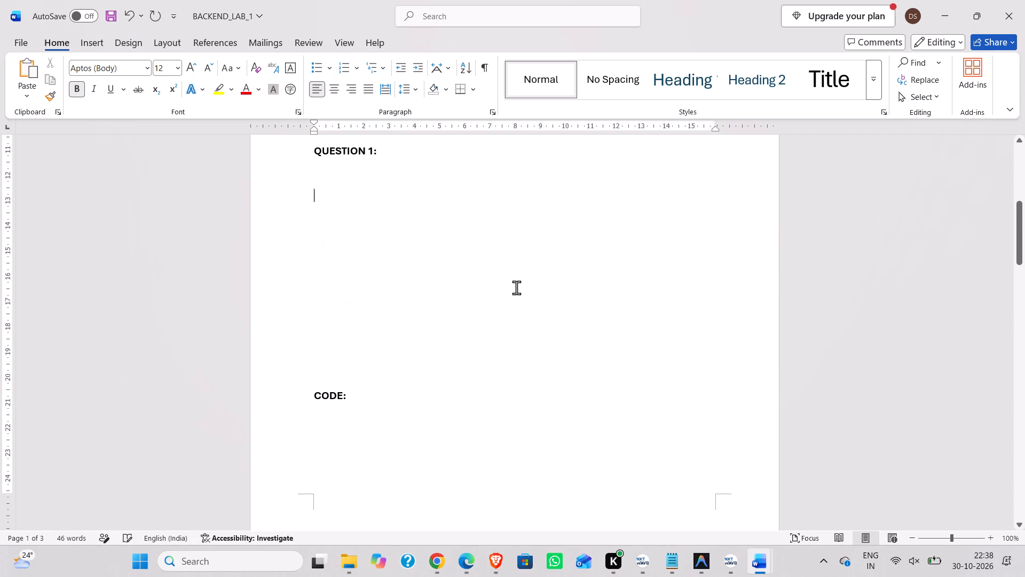
key(ctrl+v)
click(496, 333)
click(484, 305)
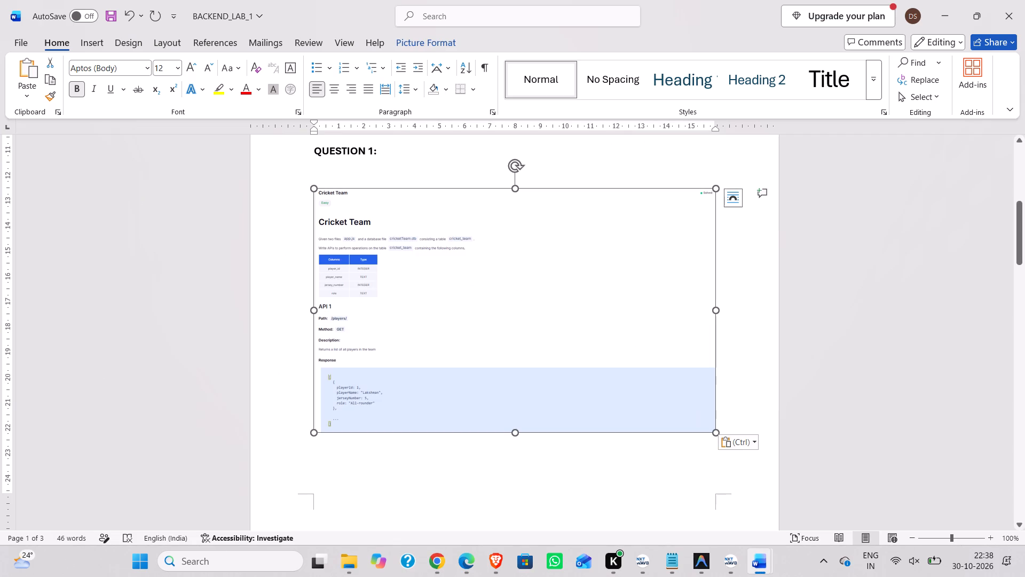
Delete five of the blank lines above the CODE heading on the second page of the lab report.
scroll(486, 311, down, 11)
scroll(363, 407, down, 4)
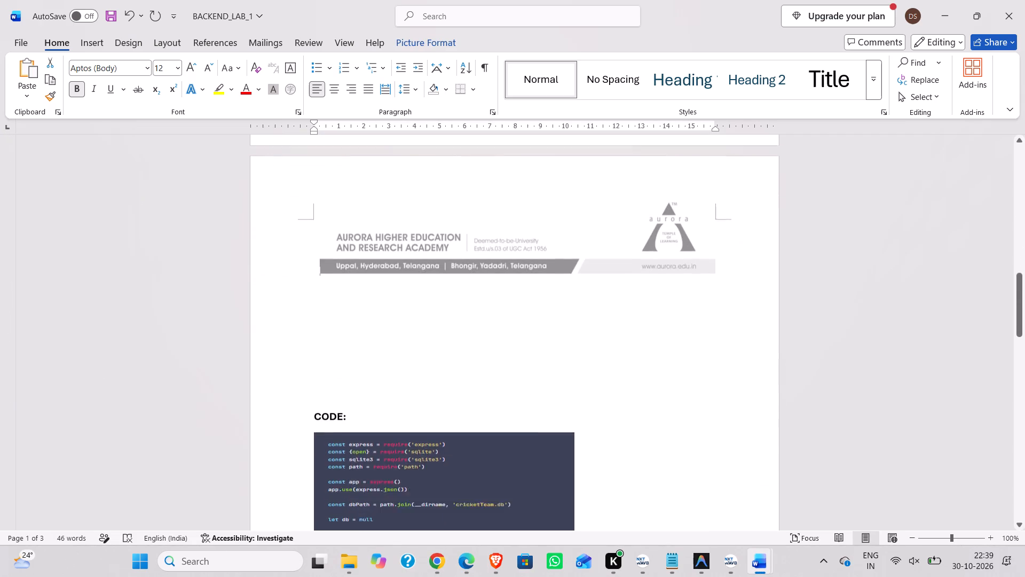
click(306, 350)
key(BackSpace)
key(BackSpace)
key(BackSpace)
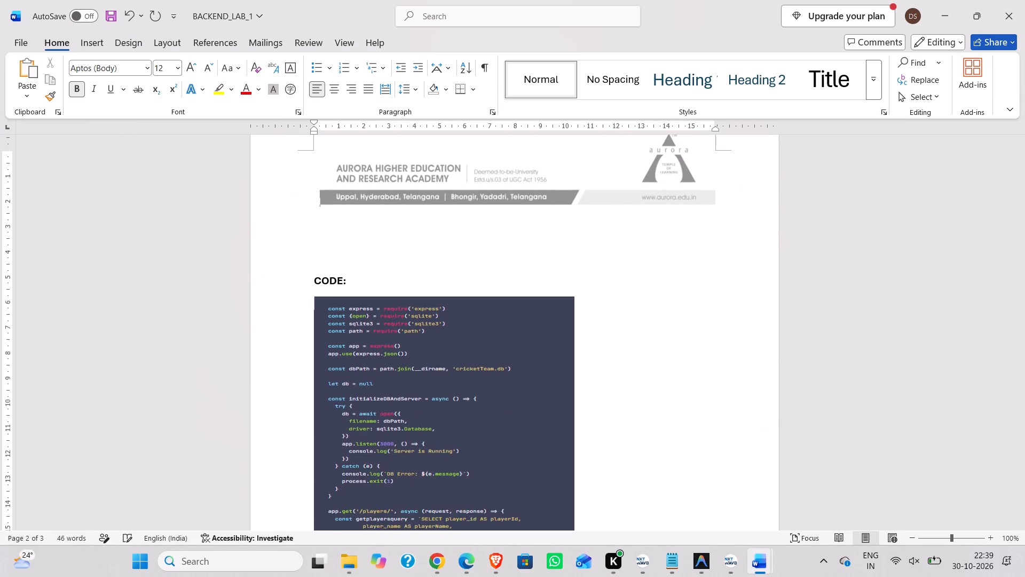
key(BackSpace)
key(BackSpace)
scroll(361, 301, up, 12)
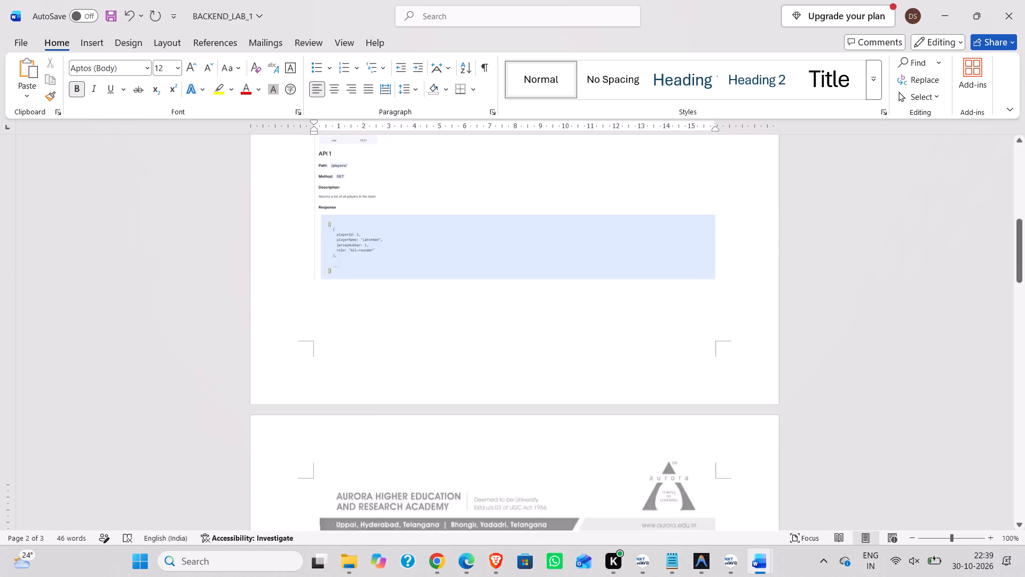
scroll(396, 333, up, 5)
scroll(397, 333, down, 20)
scroll(397, 333, down, 8)
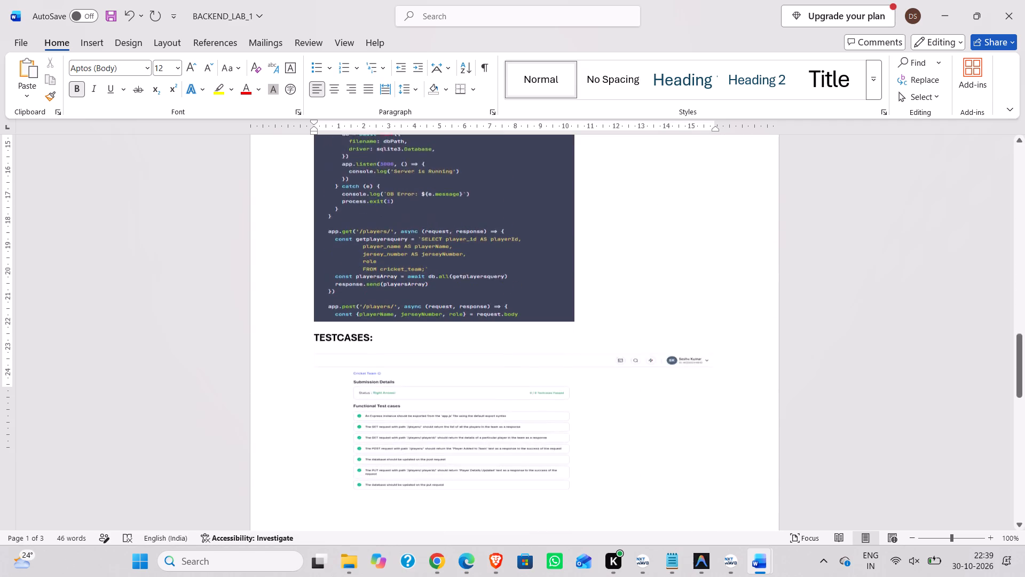
scroll(399, 342, down, 1)
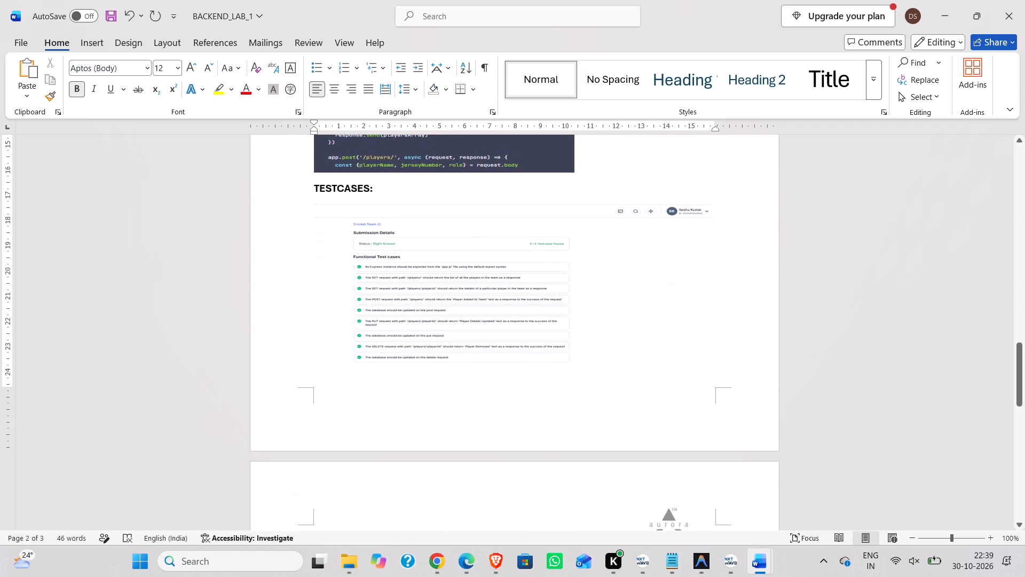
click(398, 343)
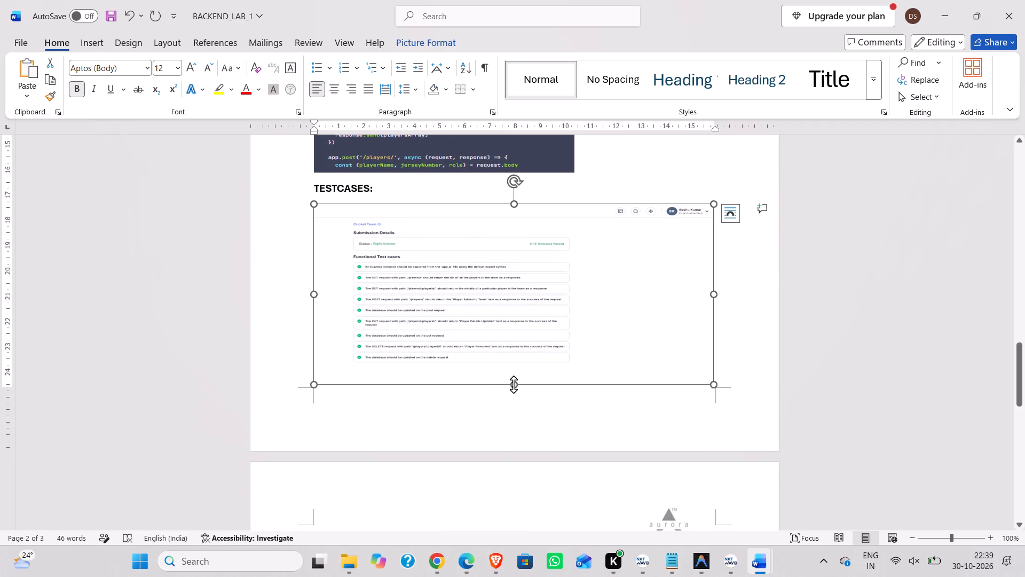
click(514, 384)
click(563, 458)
Place the cursor under QUESTION 2, switch to Chrome, open the Movies question and capture its description from the title through the API 1 response.
scroll(446, 376, down, 5)
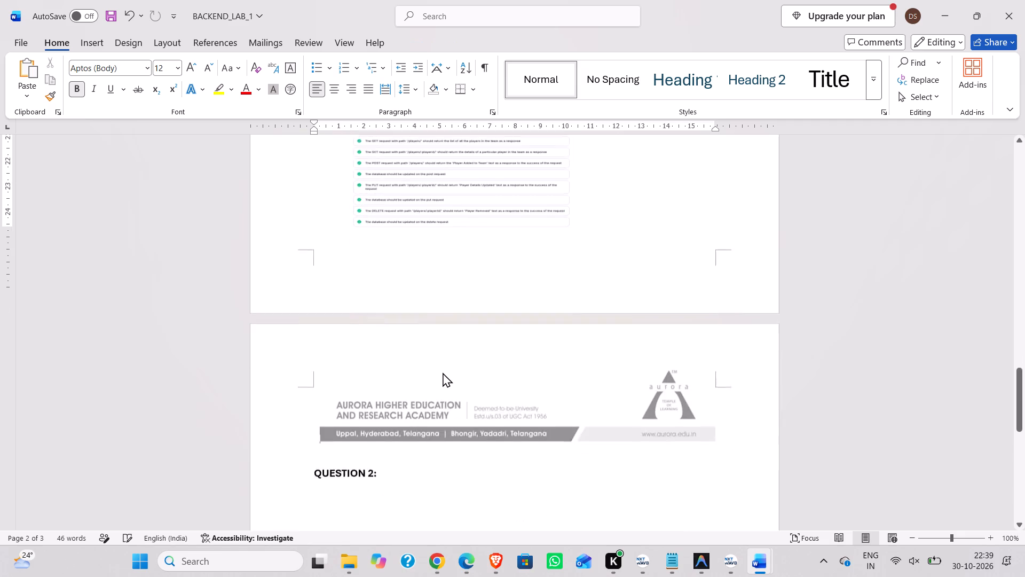
scroll(443, 372, down, 3)
click(434, 371)
key(alt+Tab)
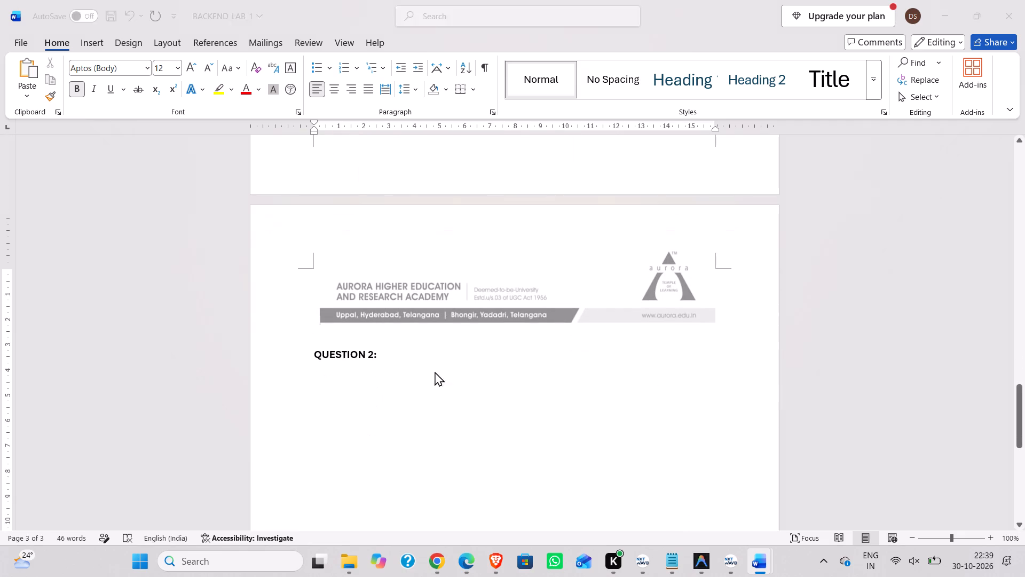
click(14, 91)
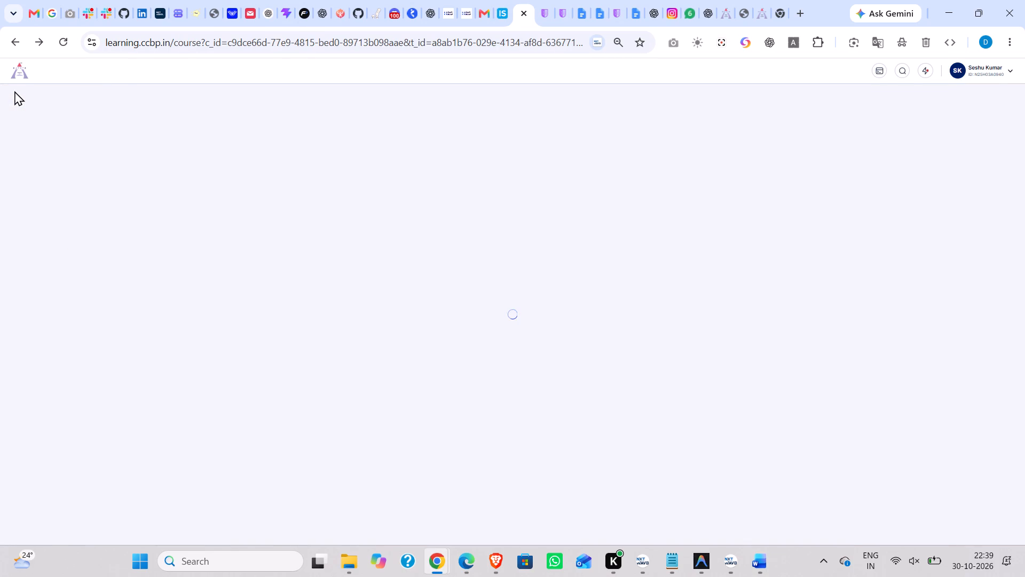
click(1007, 188)
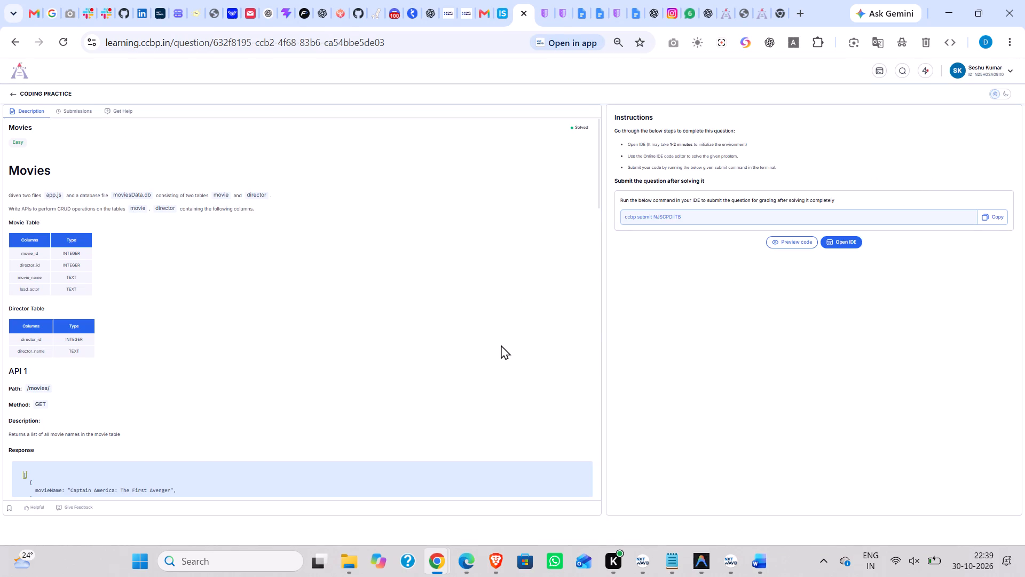
scroll(501, 345, down, 1)
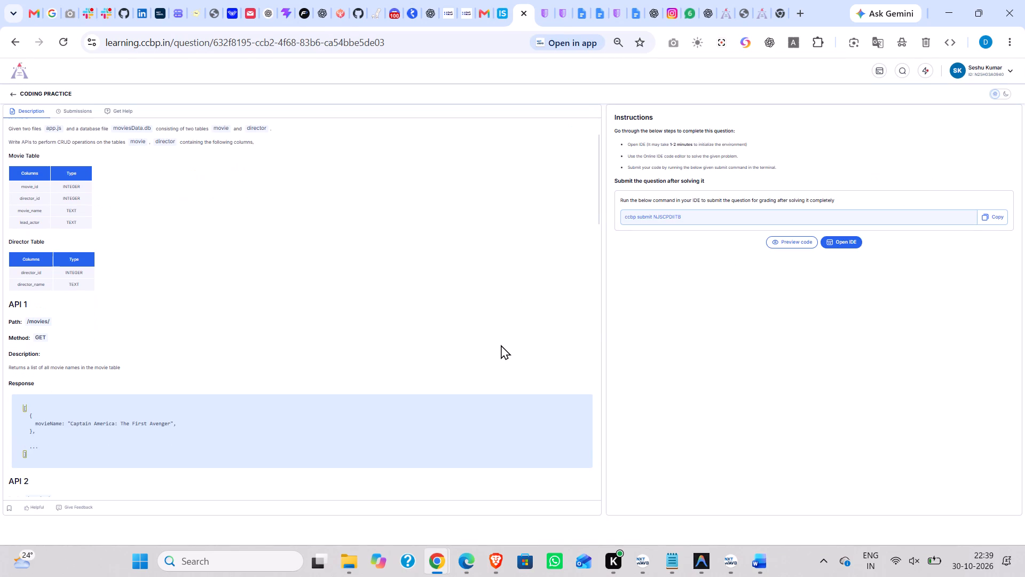
scroll(501, 345, up, 1)
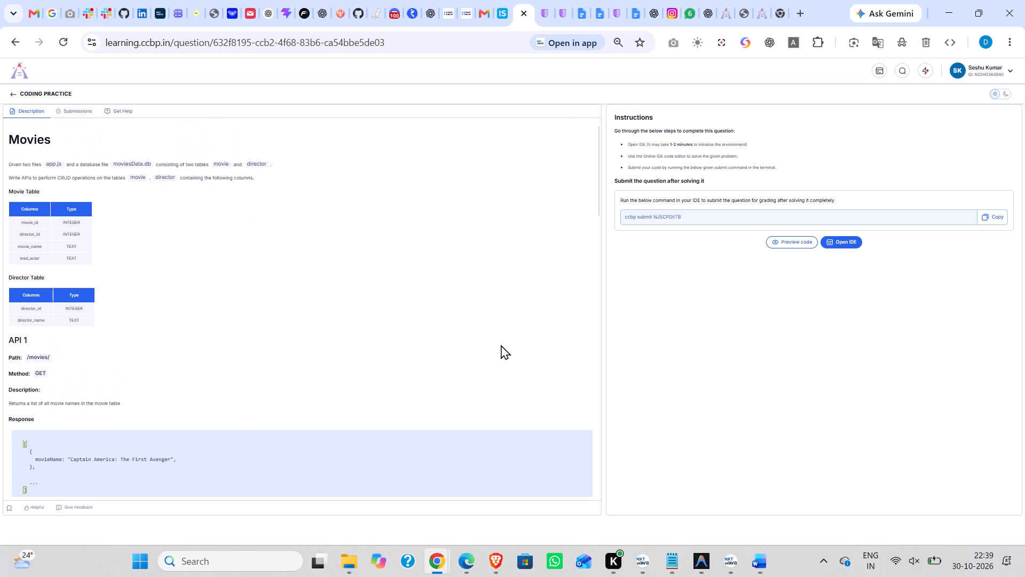
scroll(501, 345, up, 1)
key(Print)
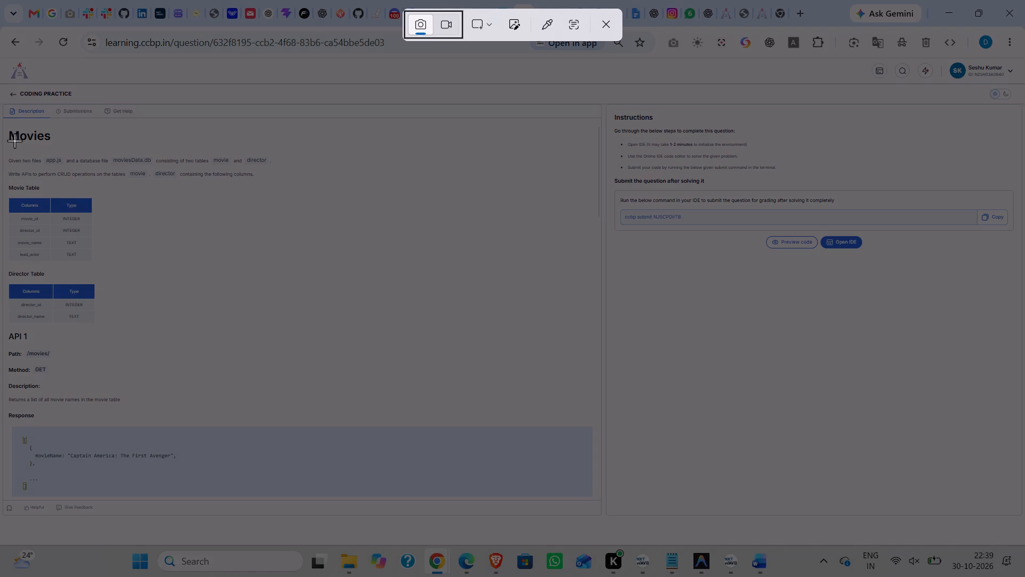
drag(5, 125, 601, 502)
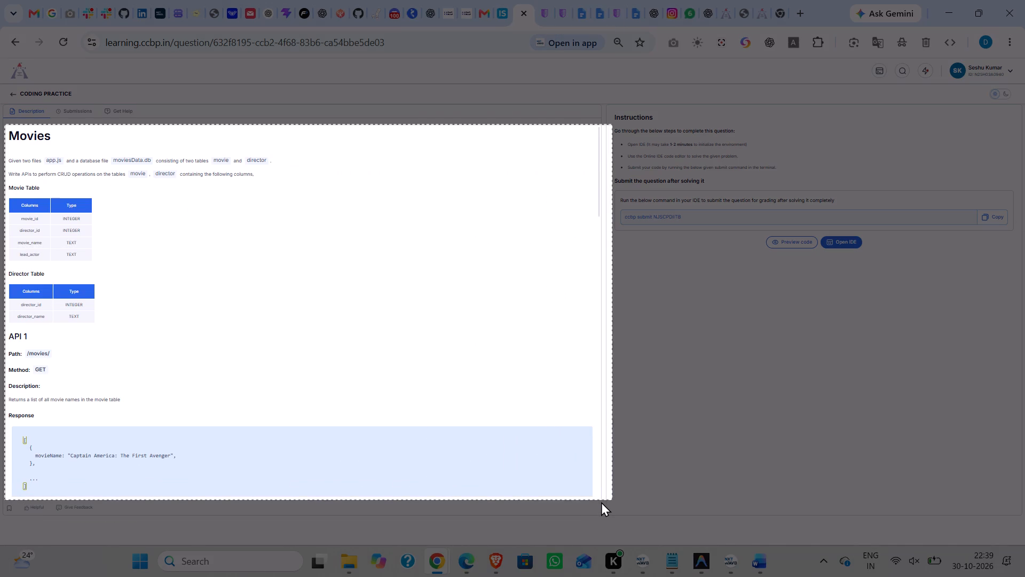
drag(601, 502, 597, 501)
Back in the Word document, paste the captured Movies description under the QUESTION 2 heading.
key(alt+Tab)
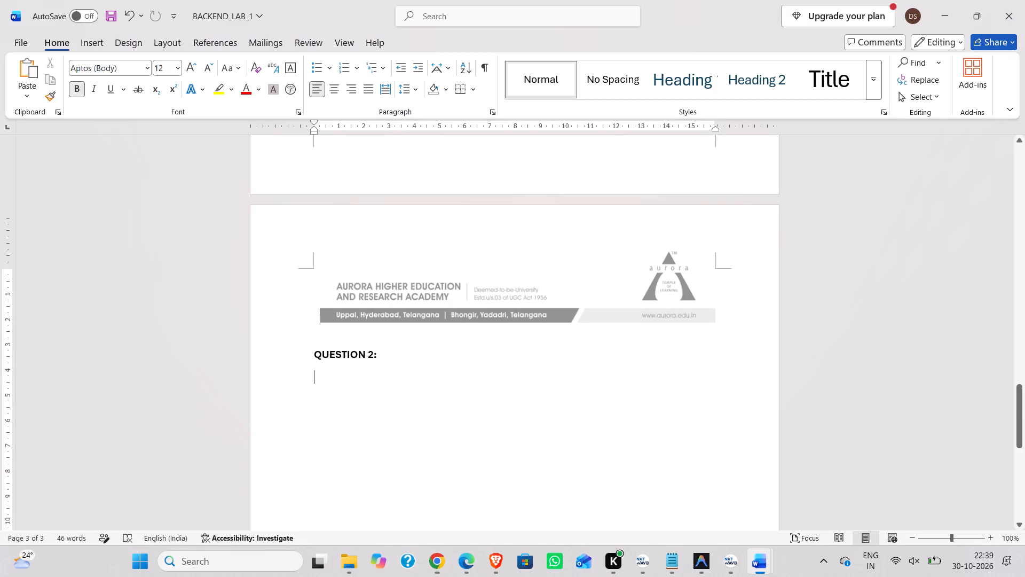
key(ctrl+v)
click(499, 427)
scroll(492, 423, down, 6)
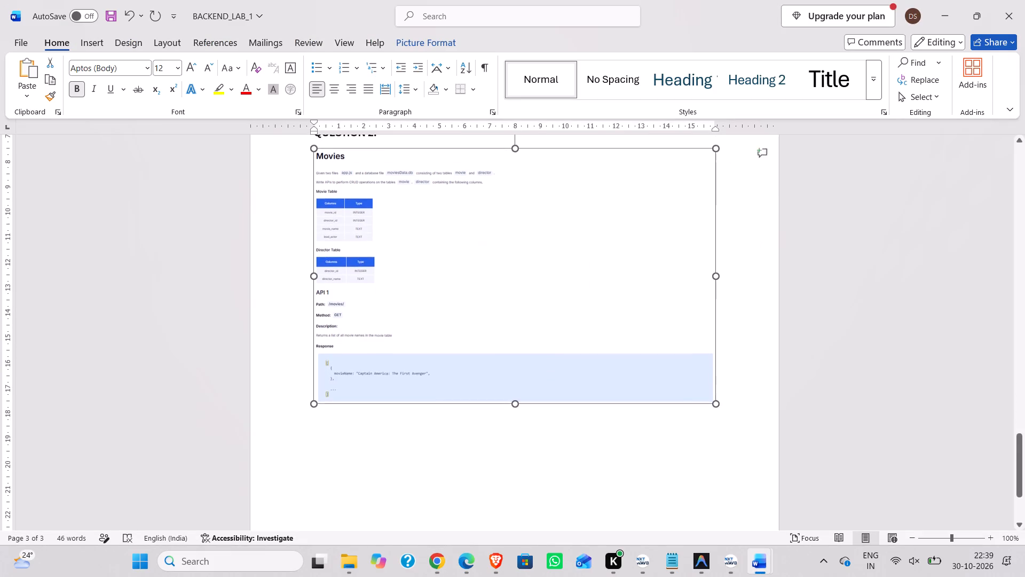
Below the Movies screenshot, leave a blank line and add the heading "CODE:" followed by a new line.
scroll(494, 418, down, 5)
click(723, 182)
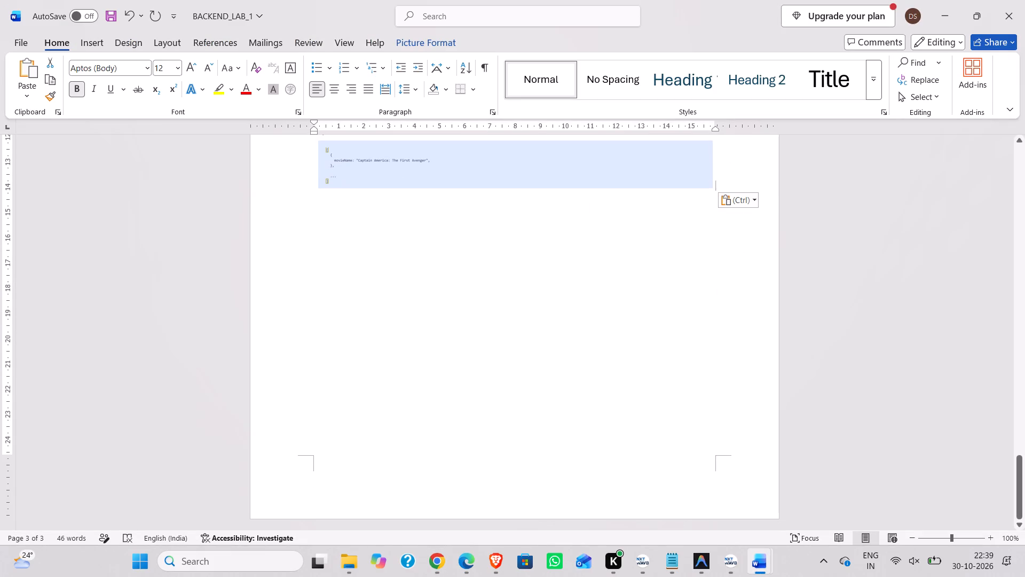
key(Return)
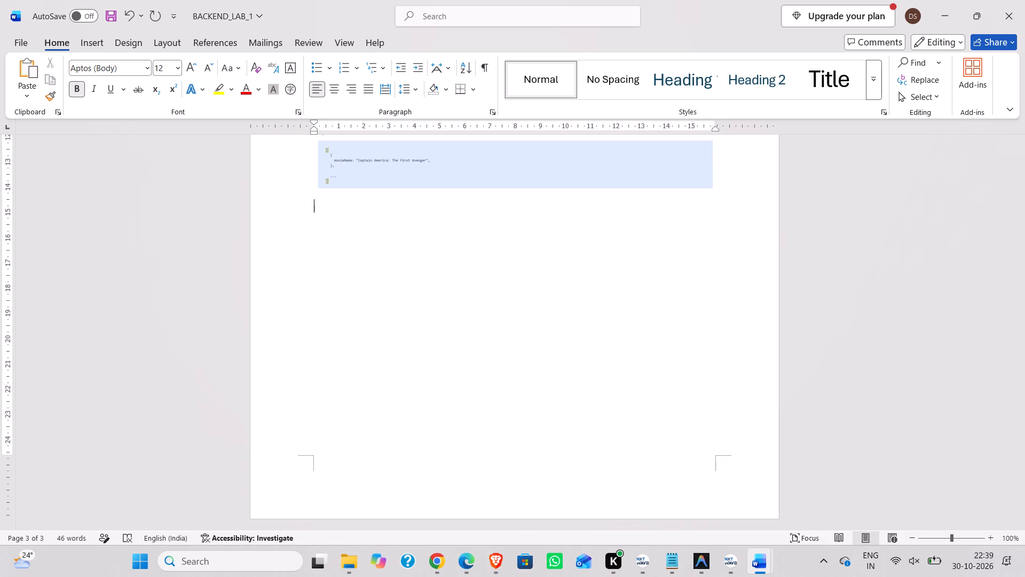
key(Return)
text(CODE:)
key(Return)
In Chrome, open the saved-code preview of the Movies question, then return to the question page.
key(alt+Tab)
click(806, 247)
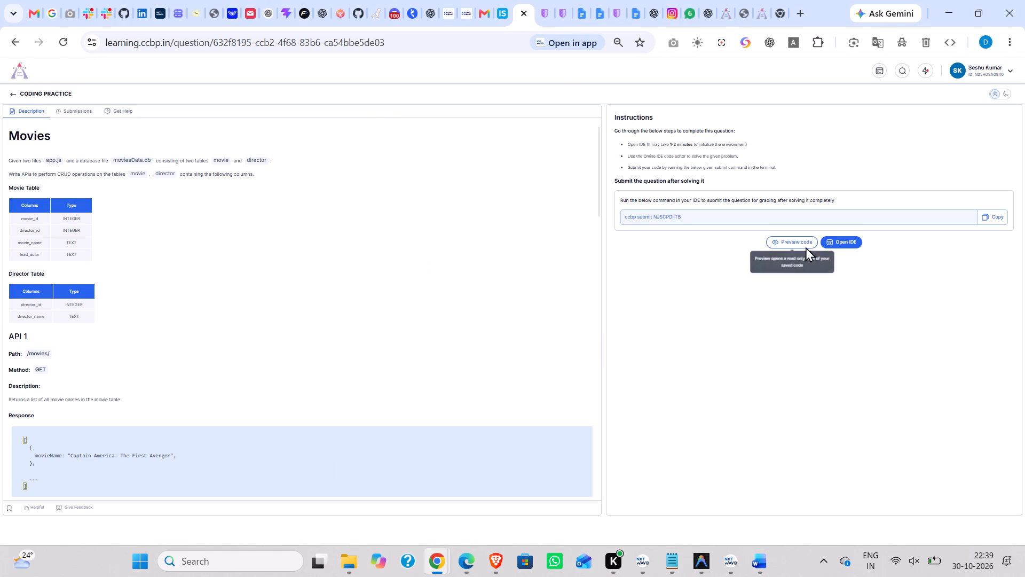
click(514, 11)
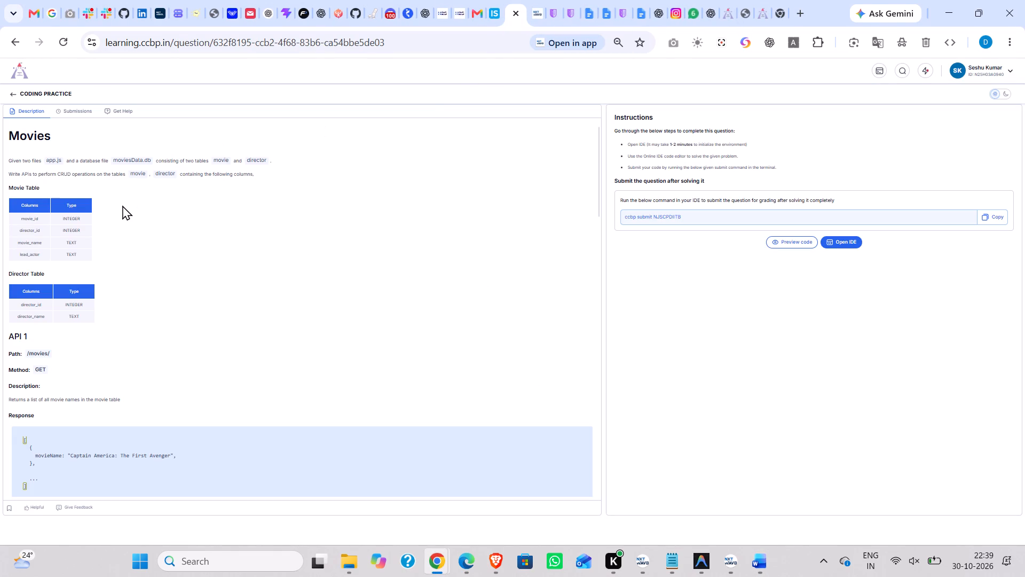
Enlarge the Movies question page, open its submission from the submissions list, and bring the submission details page into view.
ctrl+scroll(162, 256, up, 2)
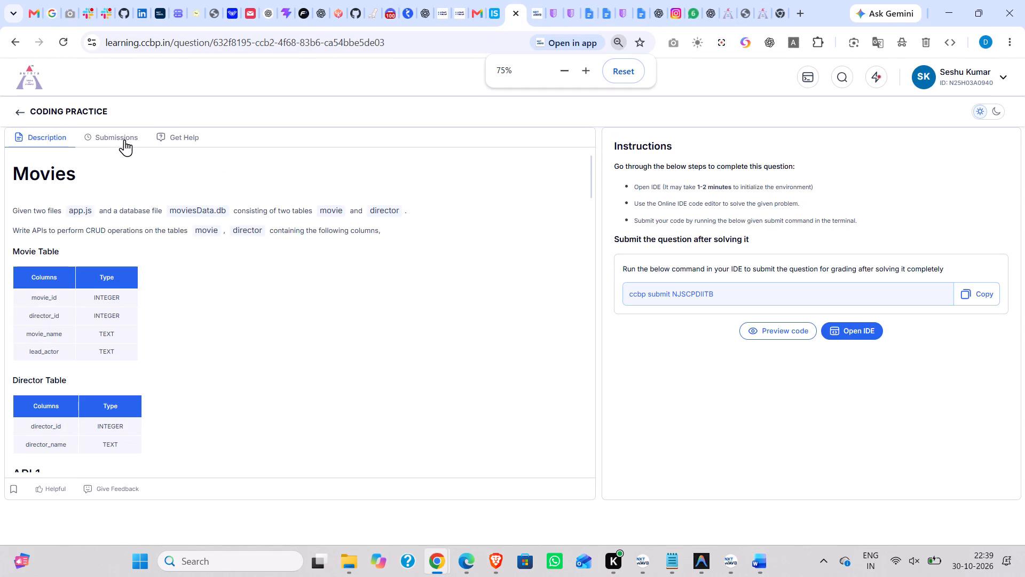
click(124, 139)
click(291, 182)
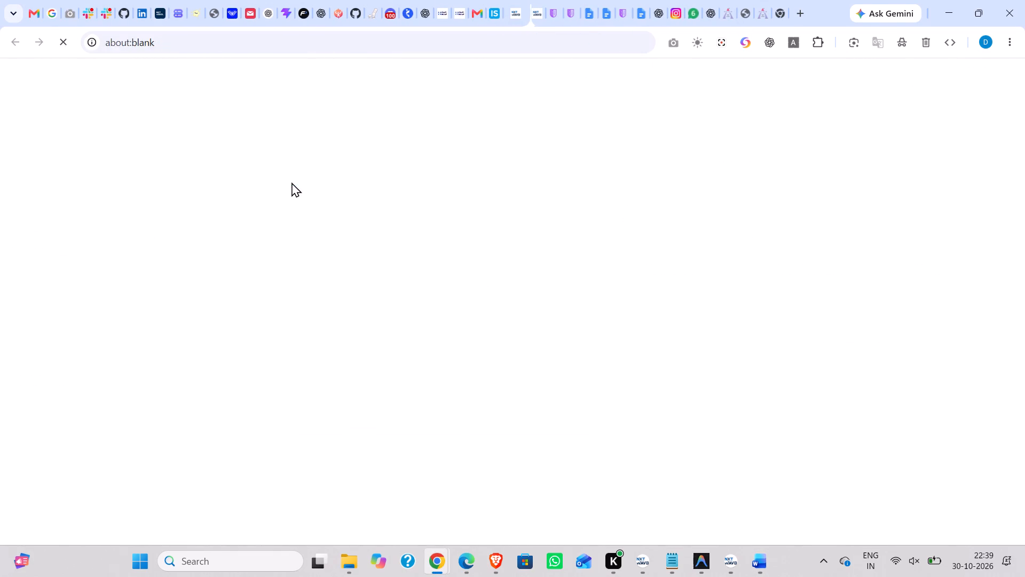
click(539, 5)
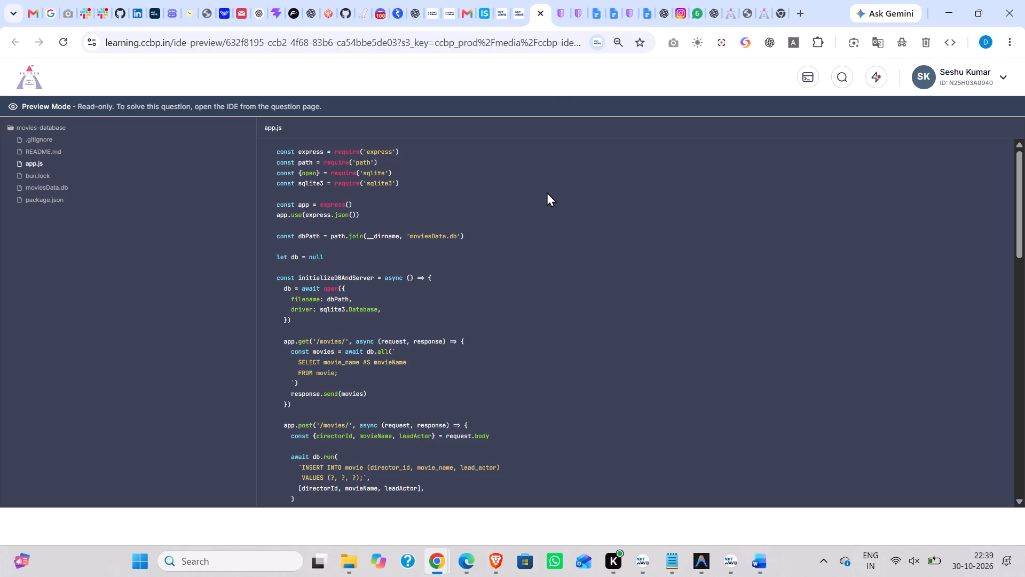
click(503, 18)
click(526, 18)
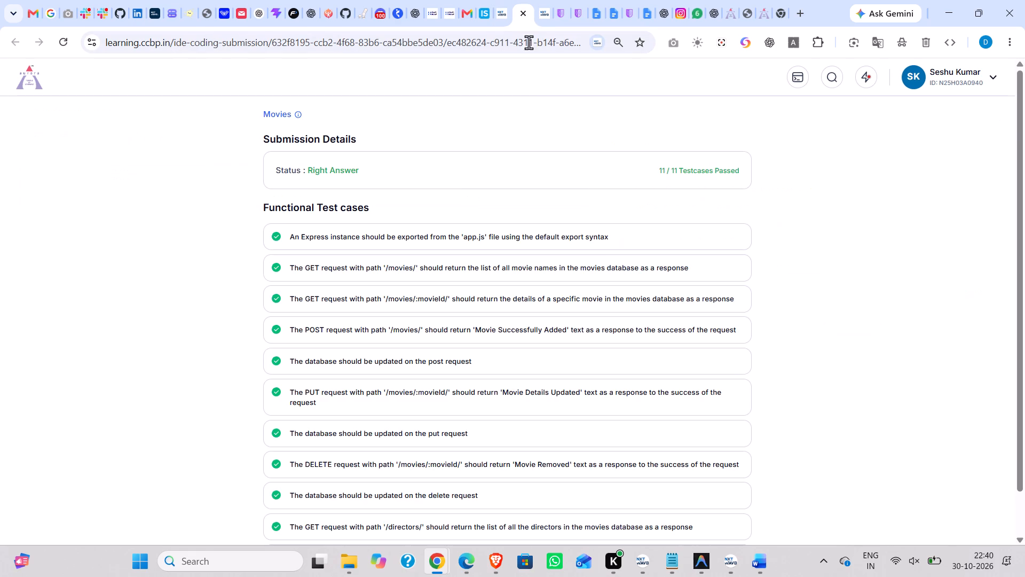
Zoom the submission page out to 67% and capture it from the page header through the last functional test case.
scroll(634, 258, down, 1)
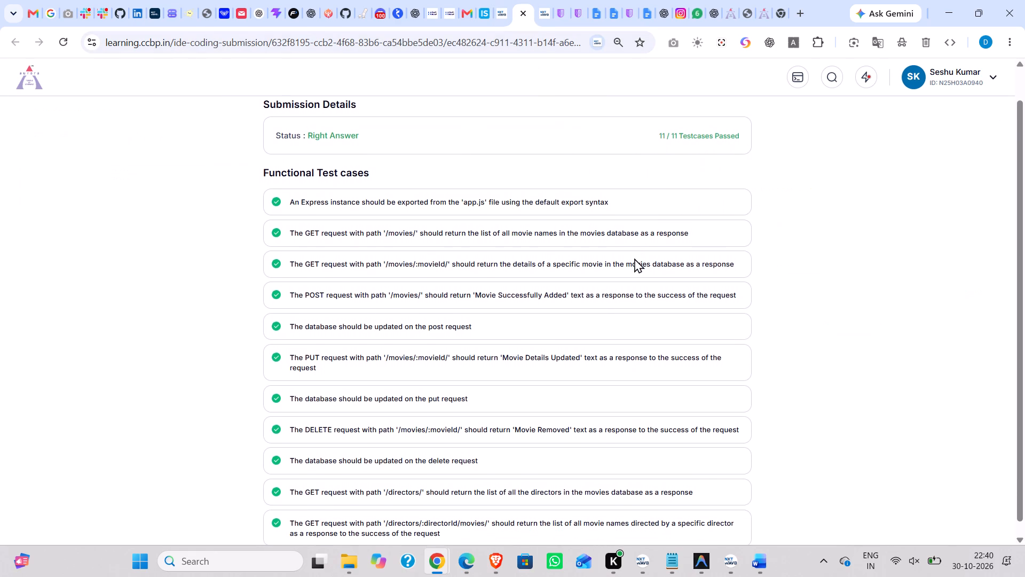
scroll(634, 258, down, 1)
ctrl+scroll(634, 258, down, 1)
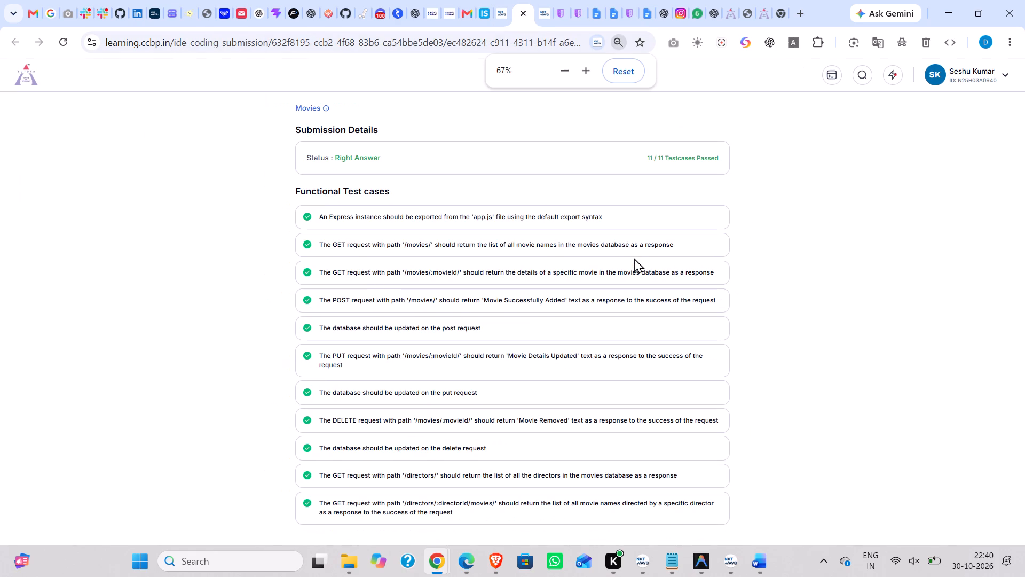
key(Print)
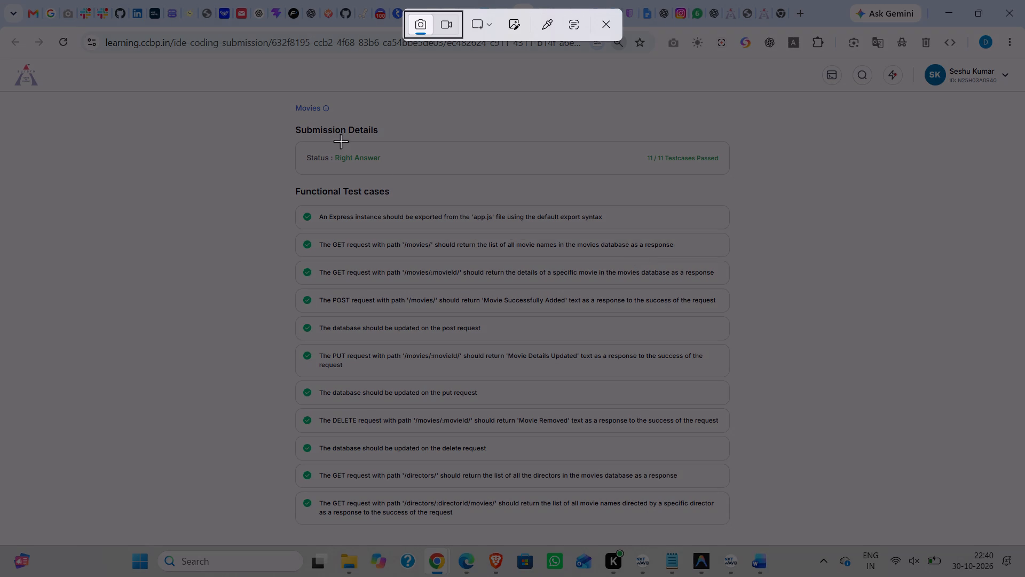
drag(247, 57, 1022, 500)
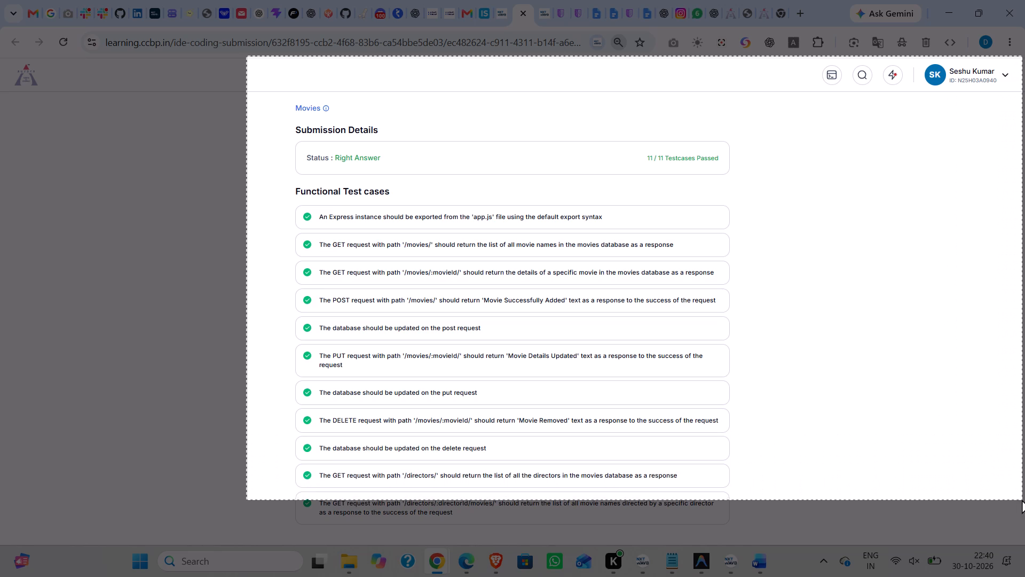
drag(1022, 500, 1017, 536)
In the Word document, paste the test-case screenshot below question 2's CODE heading and reduce its height to fit on page 3.
key(alt+Tab)
key(ctrl+v)
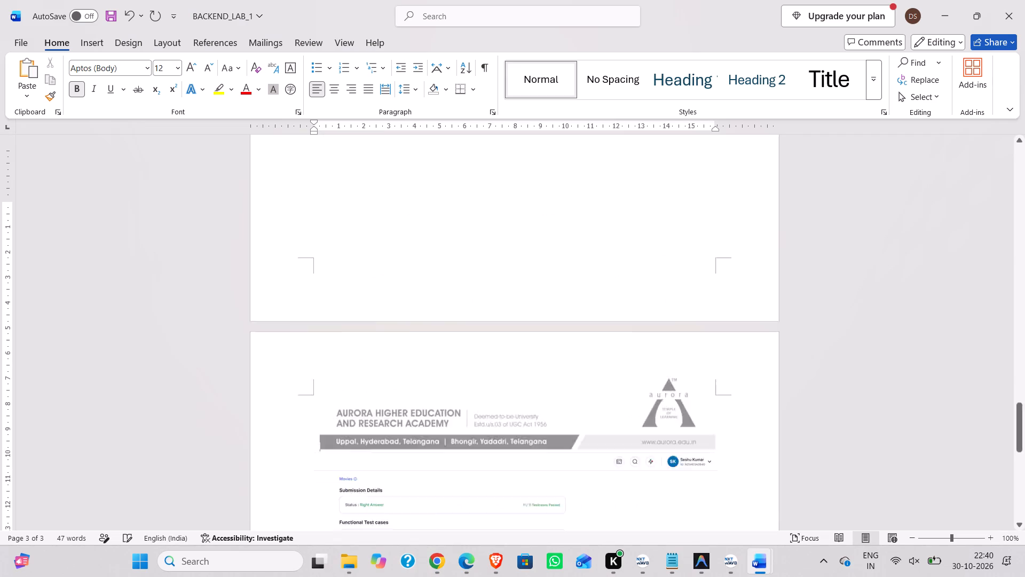
click(563, 398)
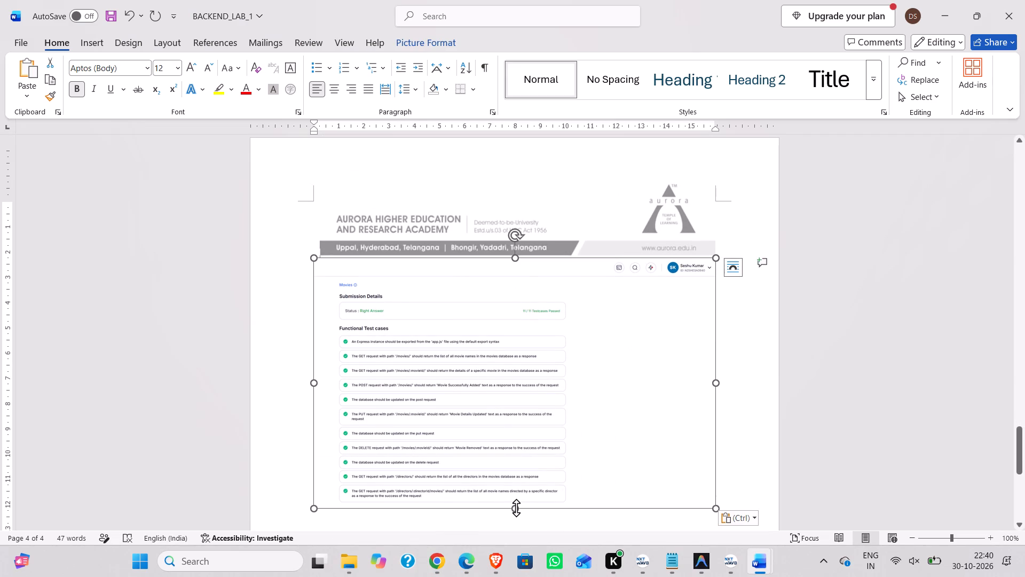
drag(516, 508, 521, 464)
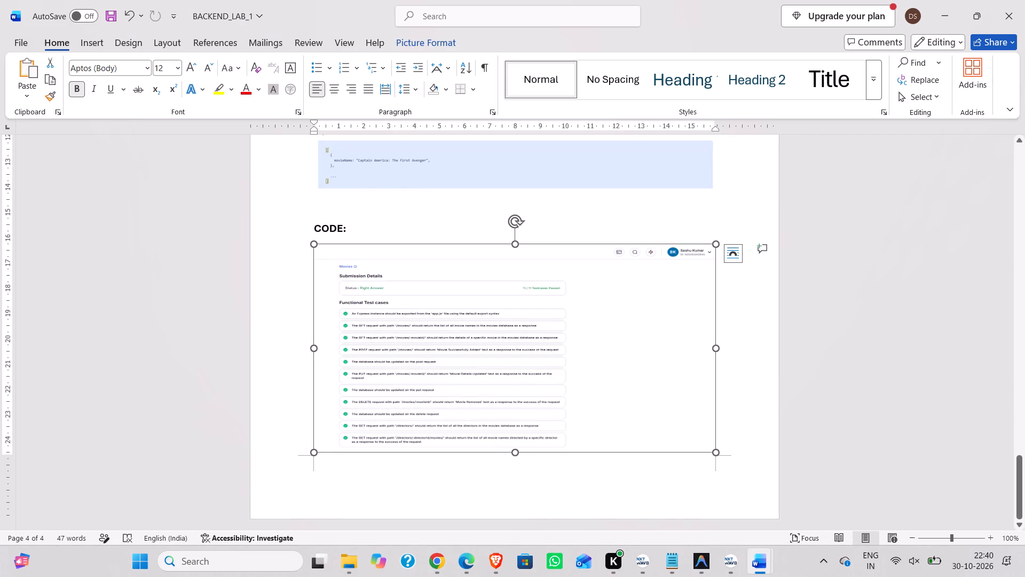
Reduce the height of the Movies description screenshot under QUESTION 2 slightly.
scroll(439, 366, up, 3)
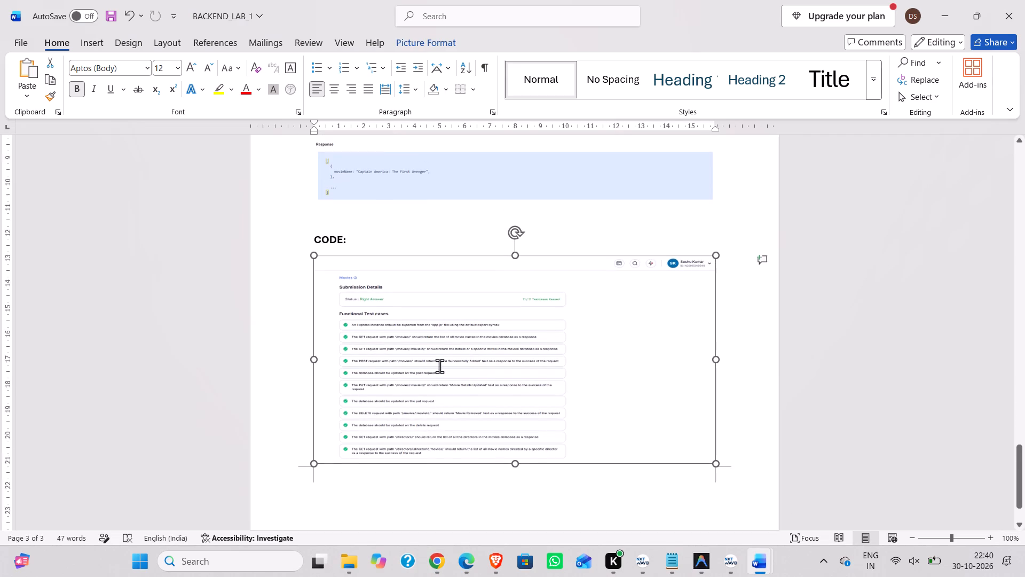
scroll(439, 366, up, 5)
click(461, 392)
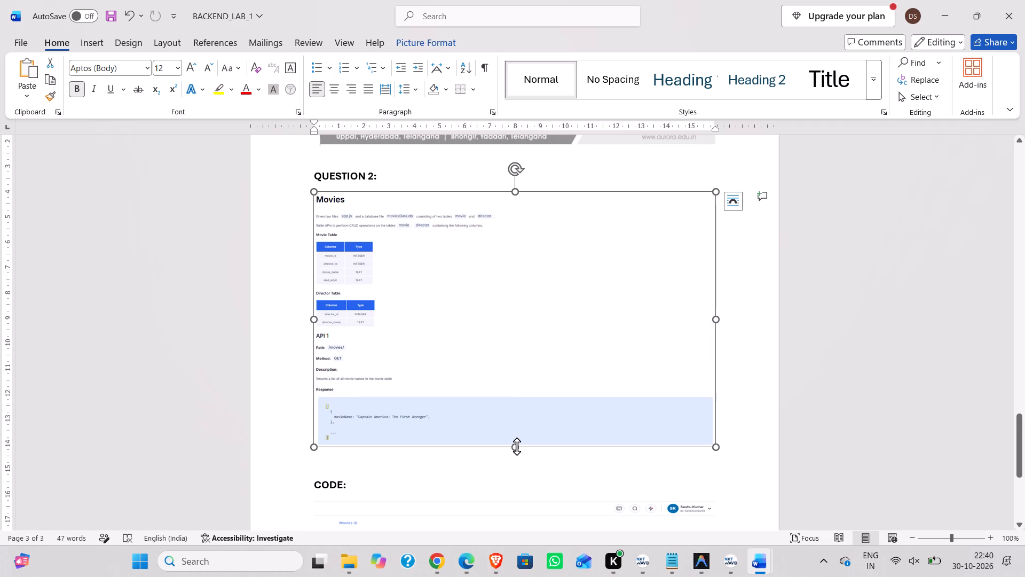
drag(515, 446, 517, 427)
scroll(512, 404, down, 3)
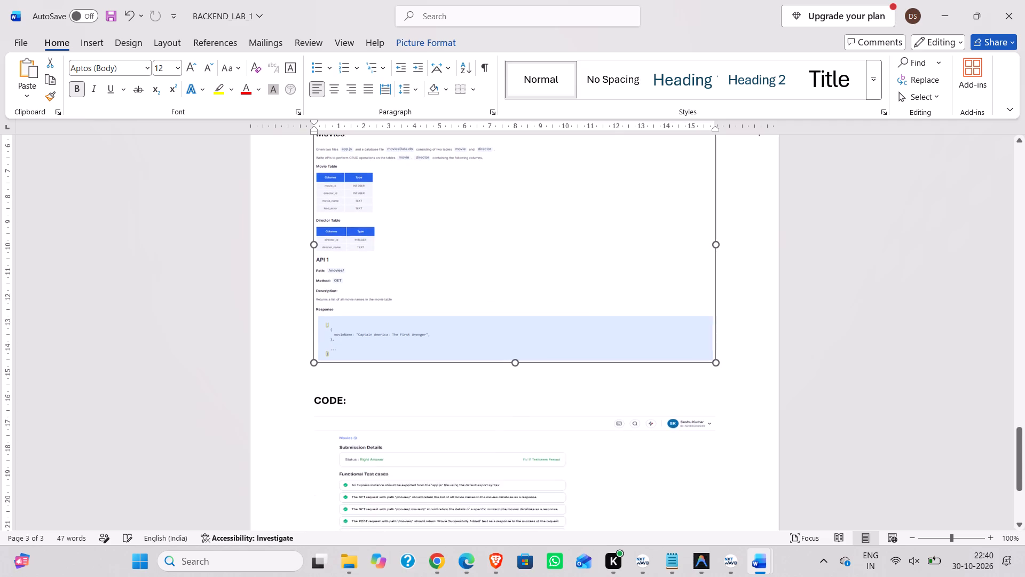
Increase the height of the Movies test-case screenshot slightly so it fills the bottom of page 3.
scroll(512, 404, down, 3)
click(512, 396)
scroll(512, 396, down, 3)
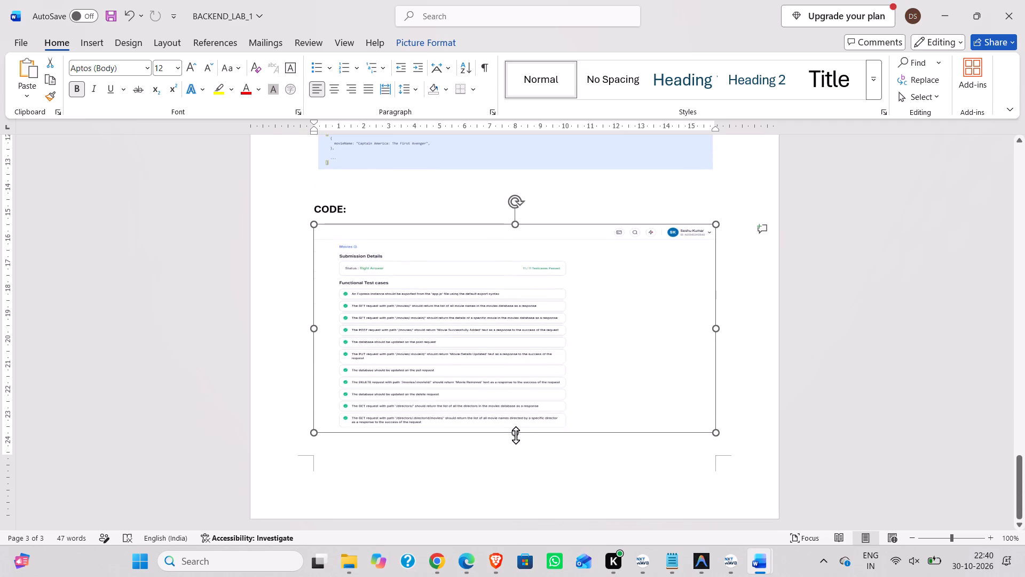
drag(516, 435, 518, 451)
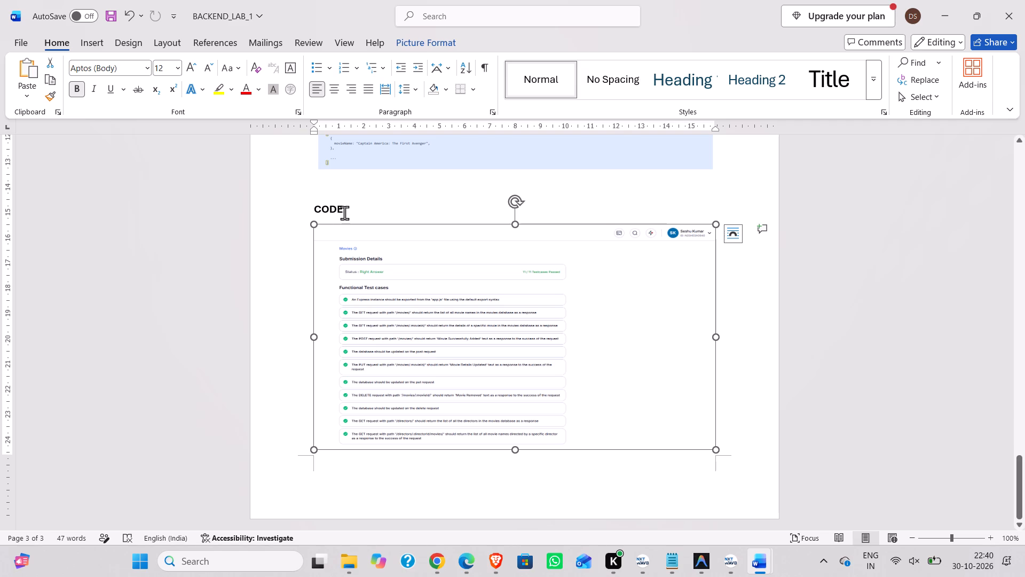
Change the CODE heading above the Movies test-case screenshot to TESTCASES, keeping the colon.
click(344, 213)
key(Left)
key(BackSpace)
key(BackSpace)
key(BackSpace)
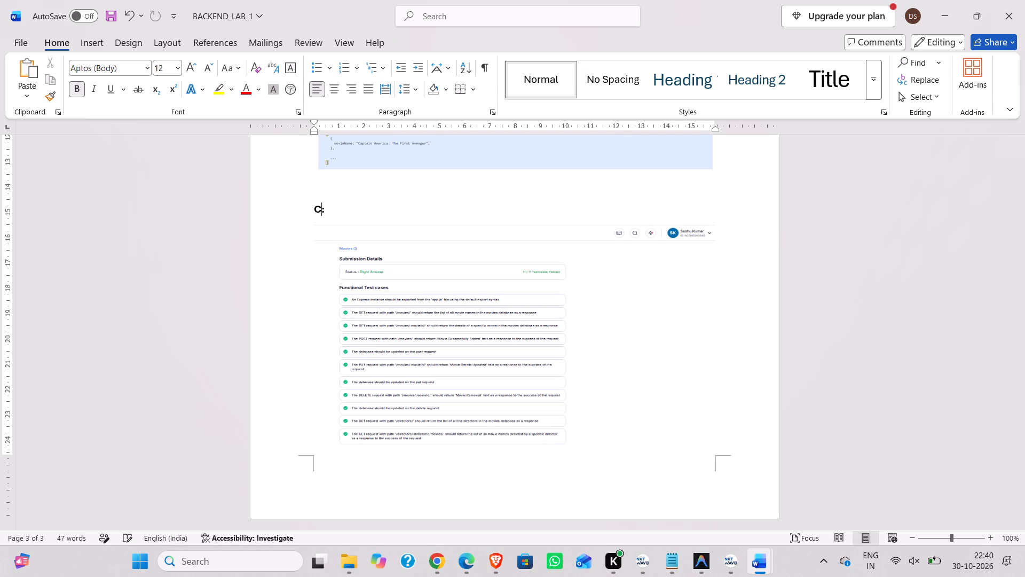
key(BackSpace)
scroll(389, 280, up, 11)
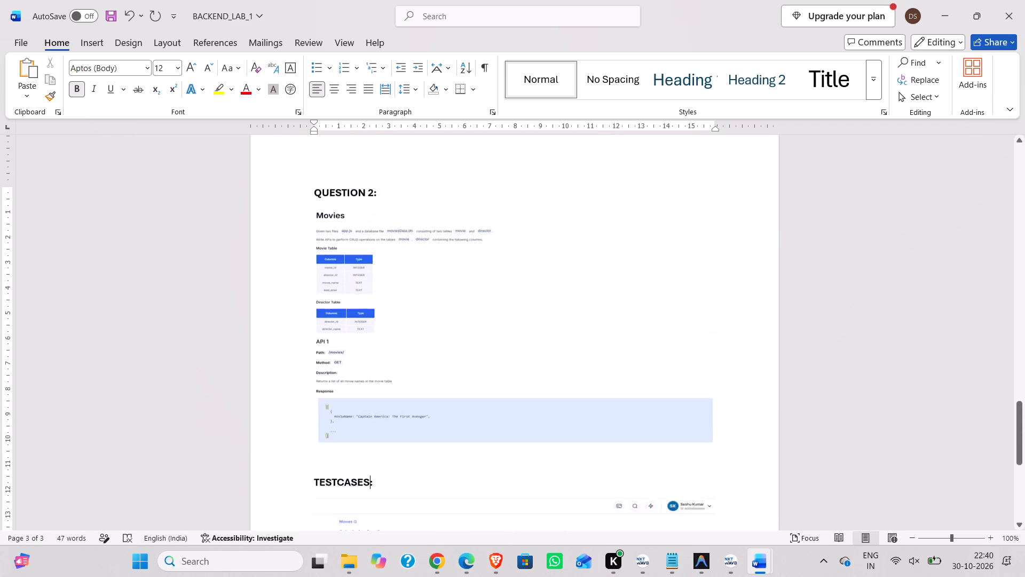
scroll(400, 342, down, 13)
scroll(367, 334, down, 13)
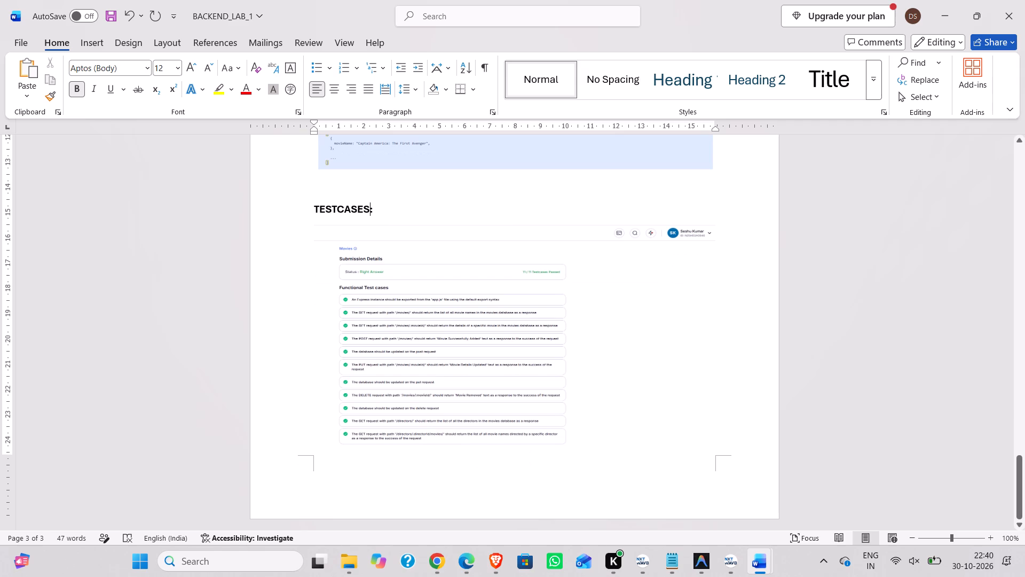
Add a "CODE:" heading on a new page after the Movies test-case screenshot, with an empty line below it.
click(636, 394)
click(750, 442)
key(Return)
key(Return)
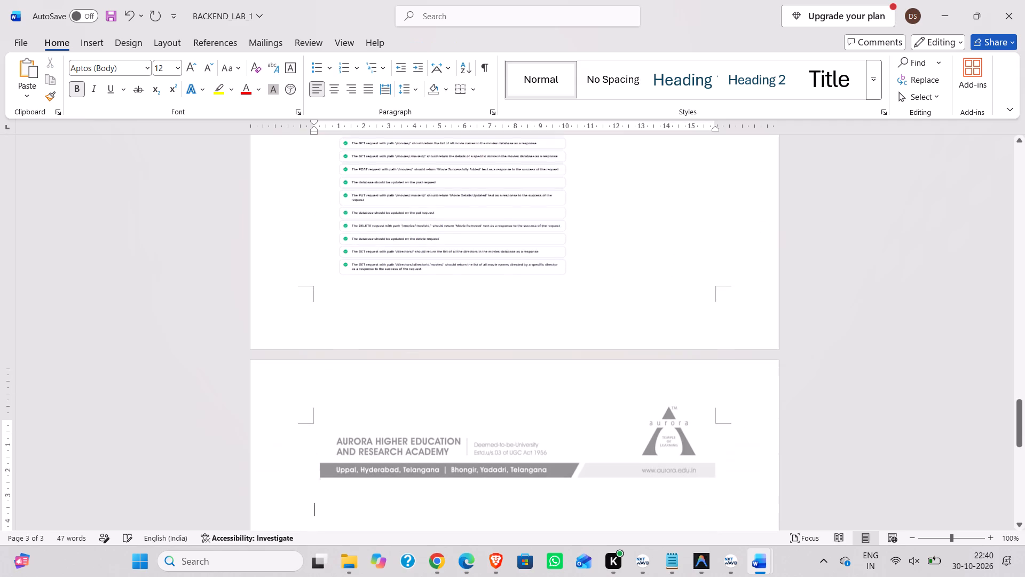
text(CODE:)
key(Return)
In the browser's Movies code preview, capture the app.js code from the first line through the start of the movieId GET handler.
key(alt+Tab)
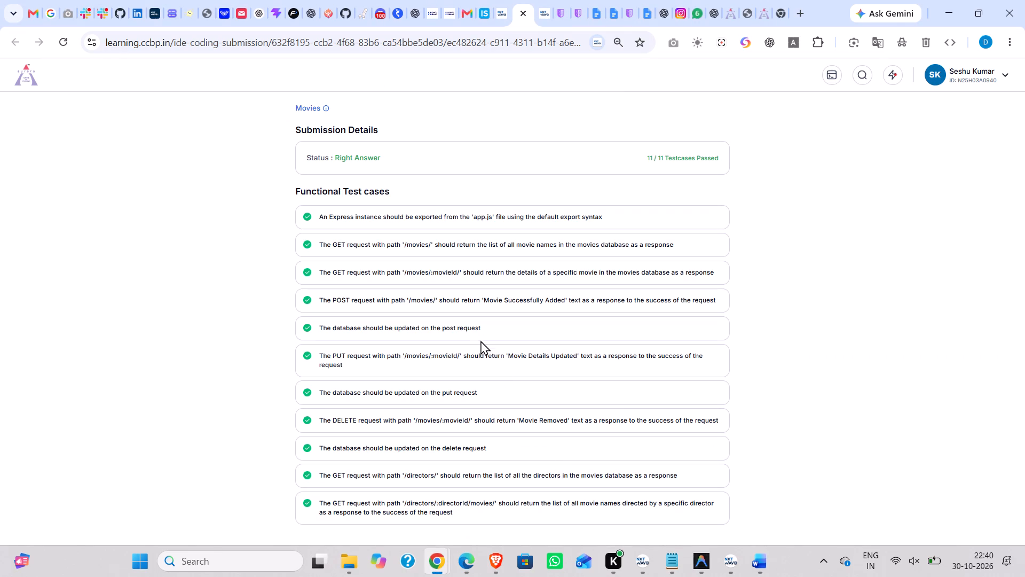
click(544, 5)
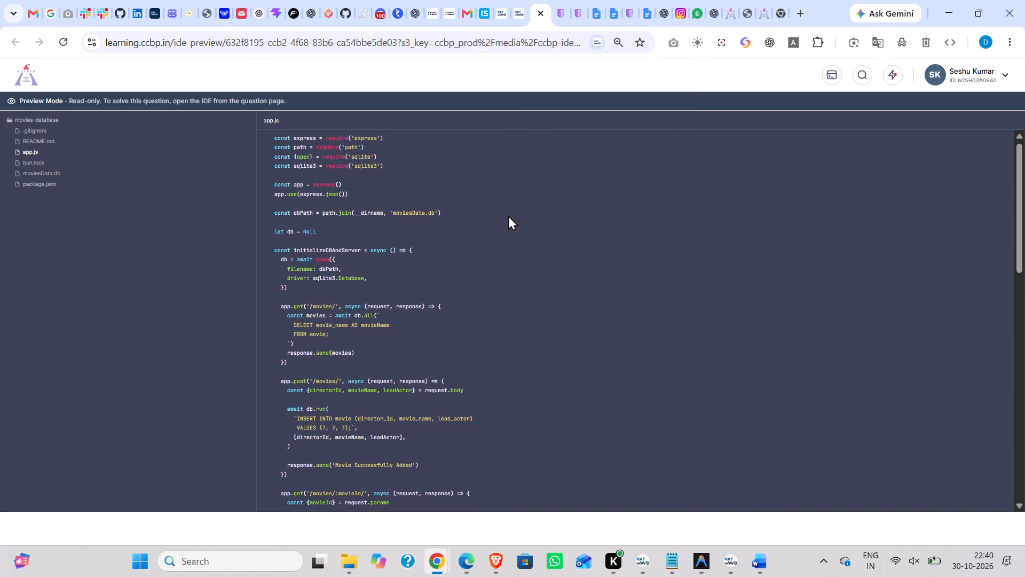
key(Print)
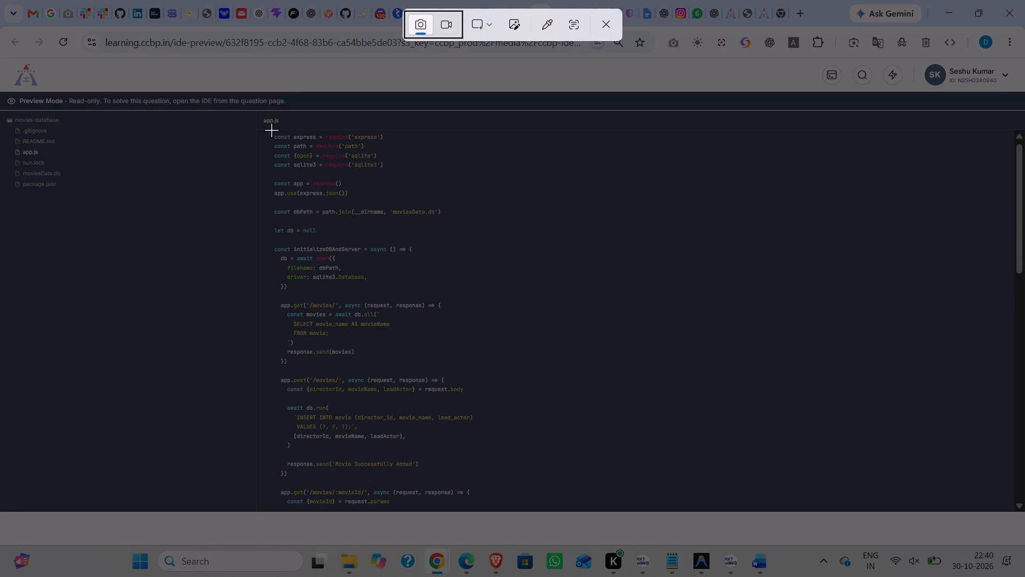
drag(262, 128, 514, 510)
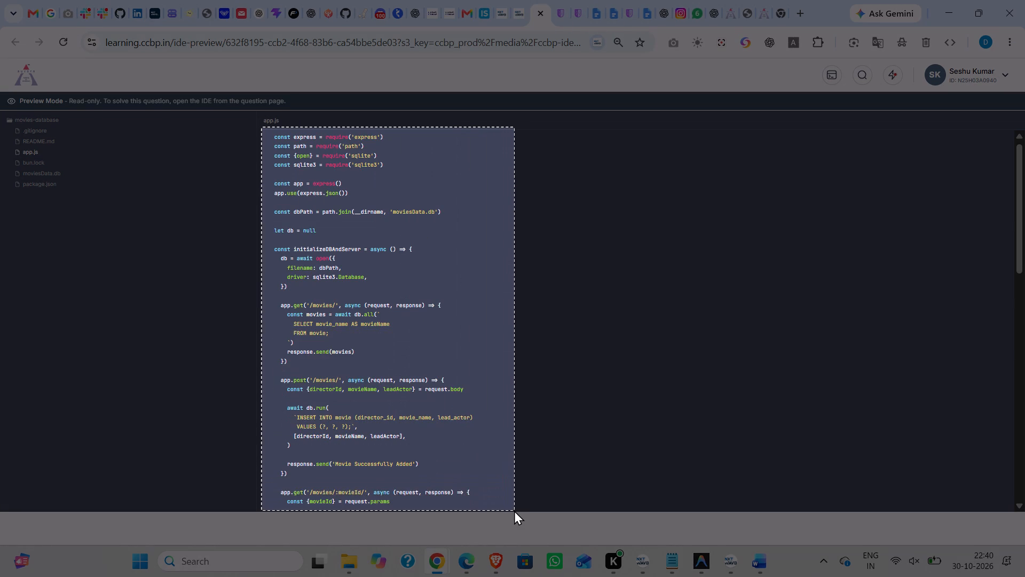
drag(514, 510, 512, 508)
In the Word document, paste the captured code below the CODE heading on page 4.
key(alt+Tab)
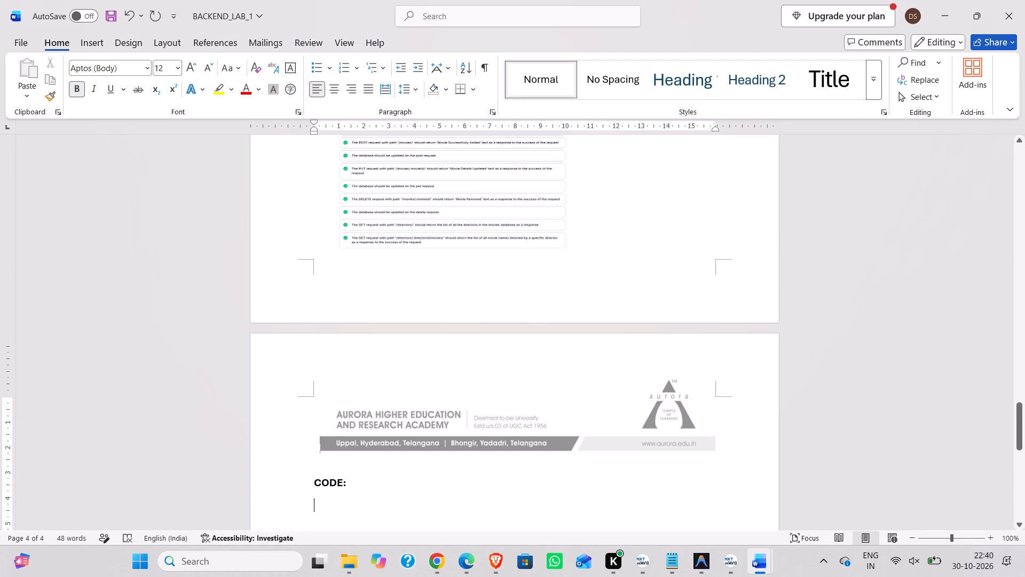
key(ctrl+v)
scroll(474, 441, down, 8)
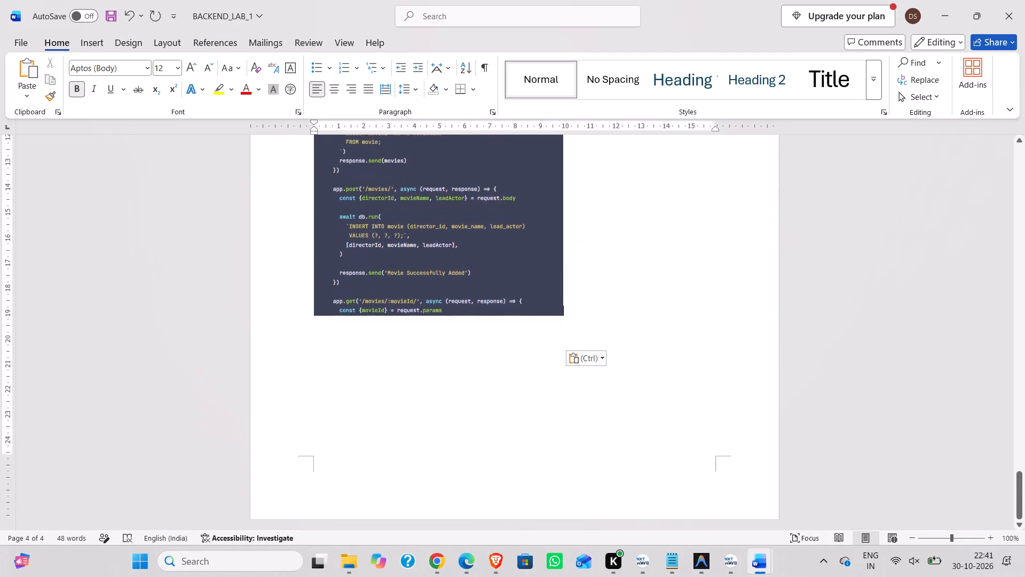
Enlarge the Movies code screenshot to about 11.3 cm wide and stretch its height to the bottom of page 4.
scroll(478, 448, up, 6)
click(474, 419)
scroll(485, 435, up, 5)
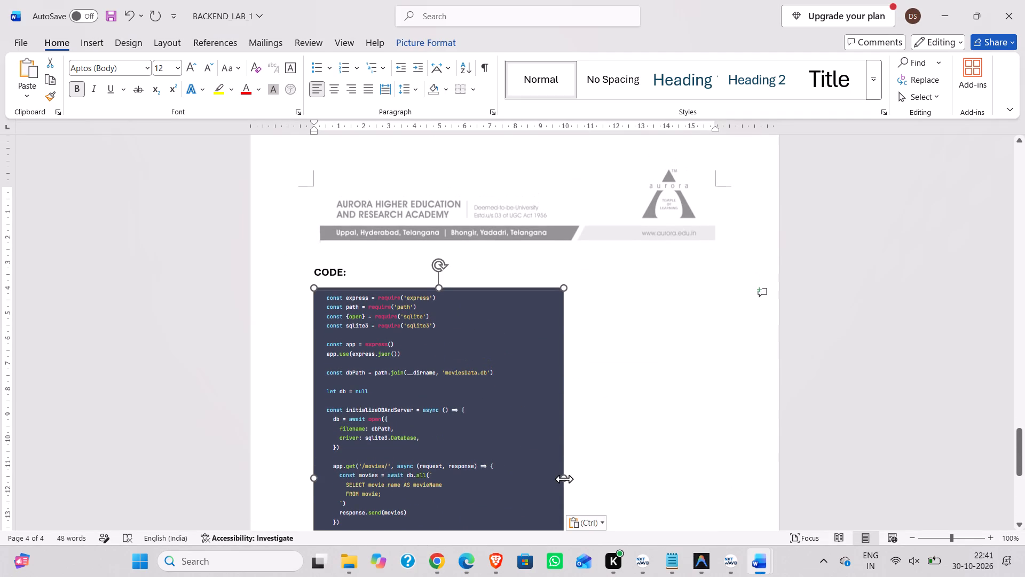
drag(564, 479, 574, 478)
scroll(419, 427, down, 6)
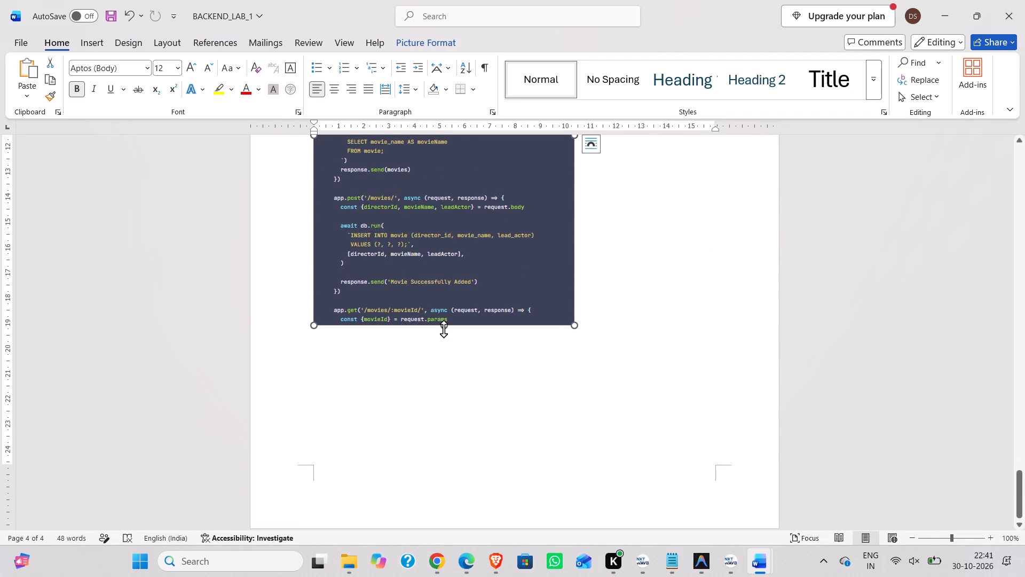
drag(444, 324, 452, 444)
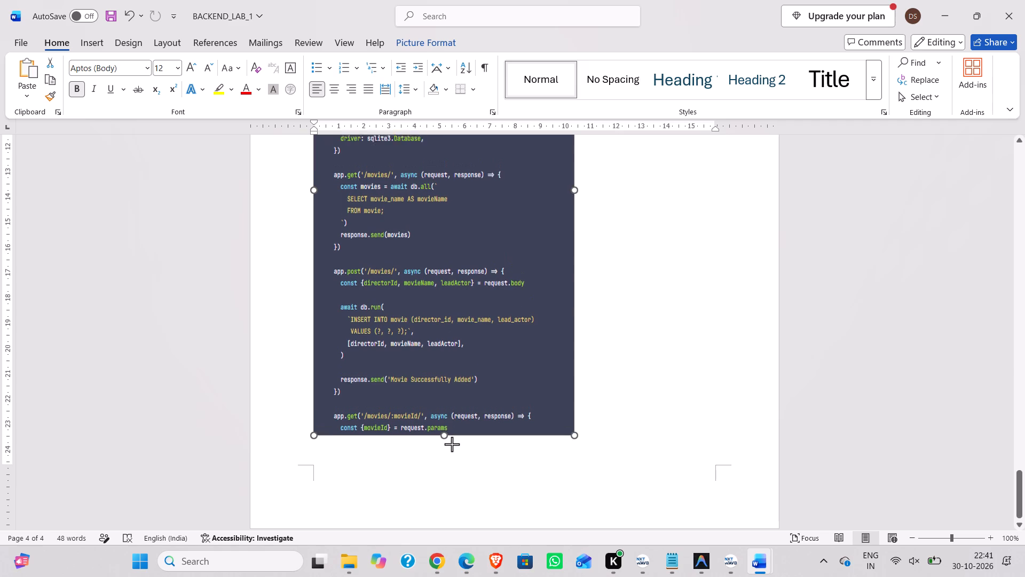
drag(452, 444, 452, 447)
scroll(455, 439, up, 6)
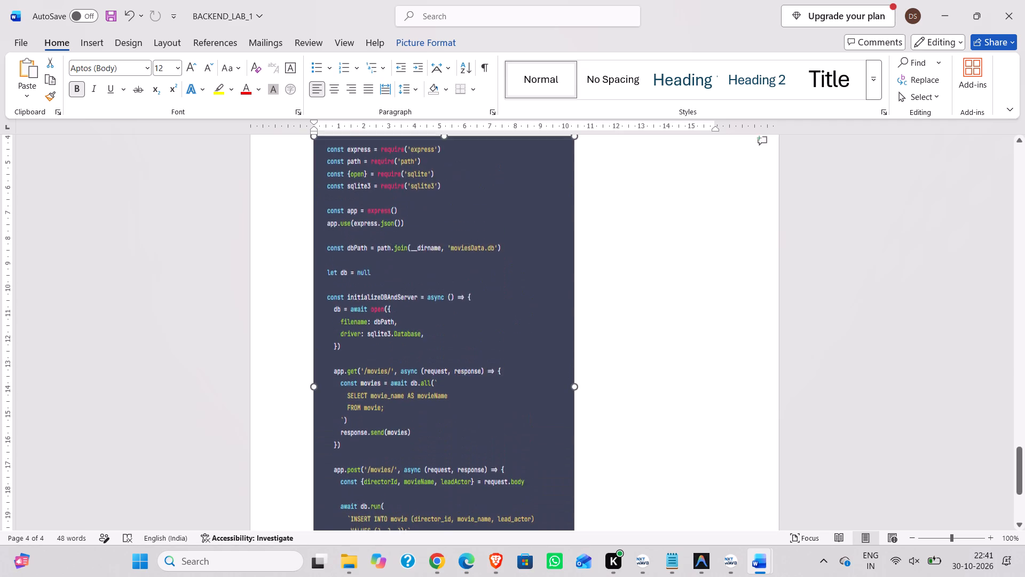
scroll(455, 439, up, 5)
scroll(455, 439, down, 4)
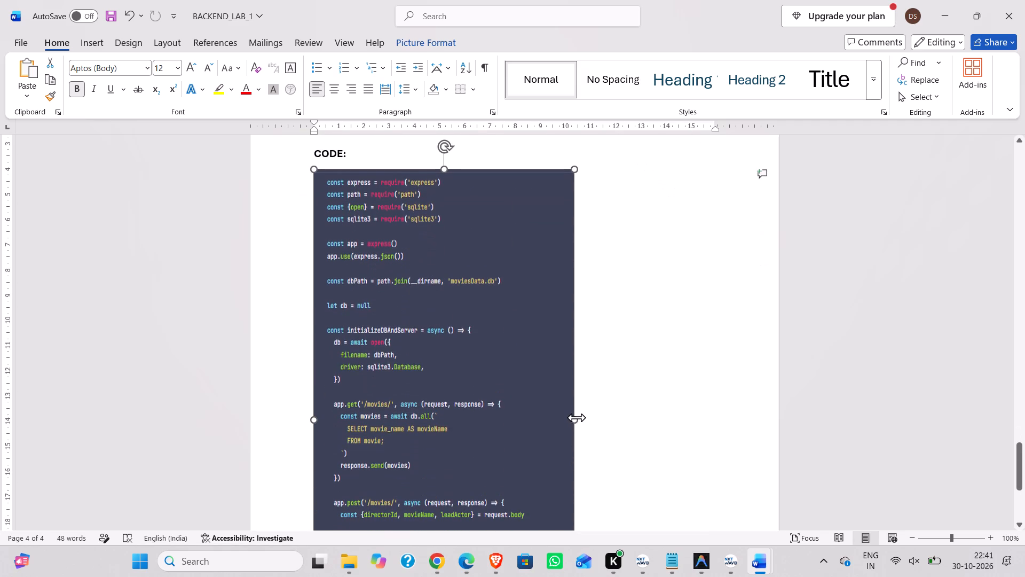
drag(576, 417, 599, 416)
click(505, 404)
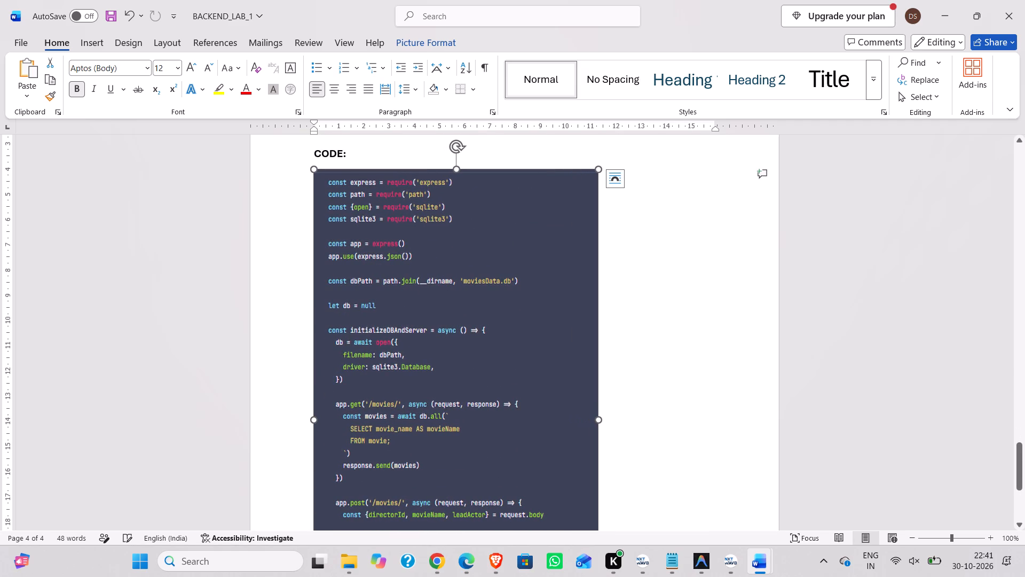
Add blank lines after the Movies code screenshot to start page 5.
scroll(670, 411, up, 20)
scroll(670, 411, up, 4)
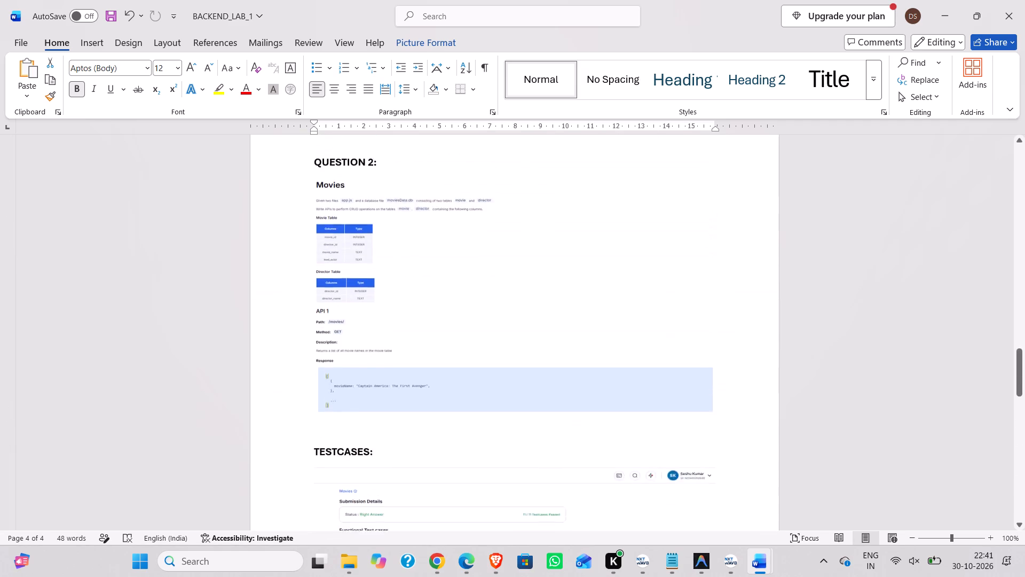
scroll(594, 354, up, 2)
scroll(460, 330, down, 20)
scroll(460, 330, down, 14)
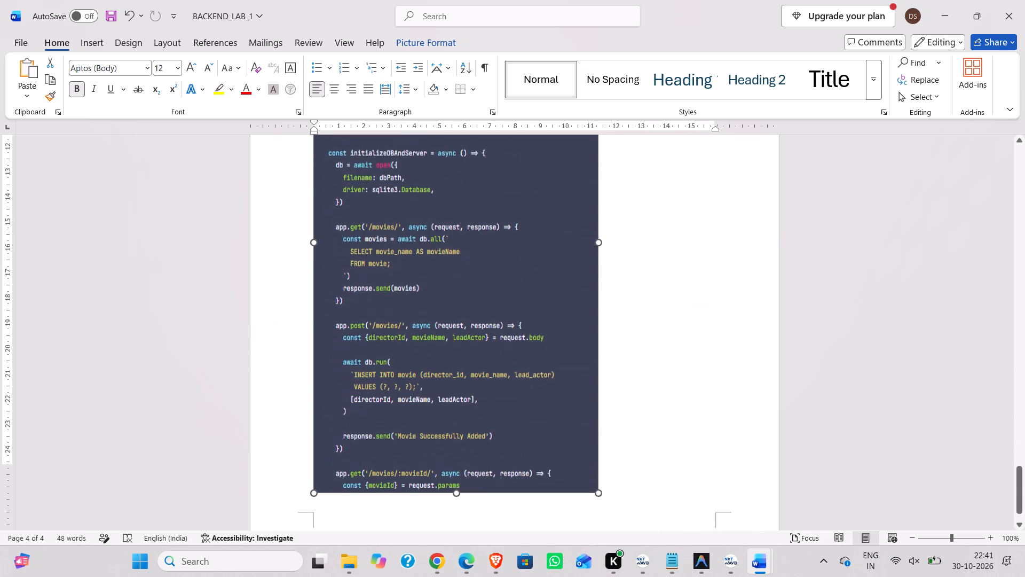
scroll(449, 340, down, 12)
click(683, 459)
key(Return)
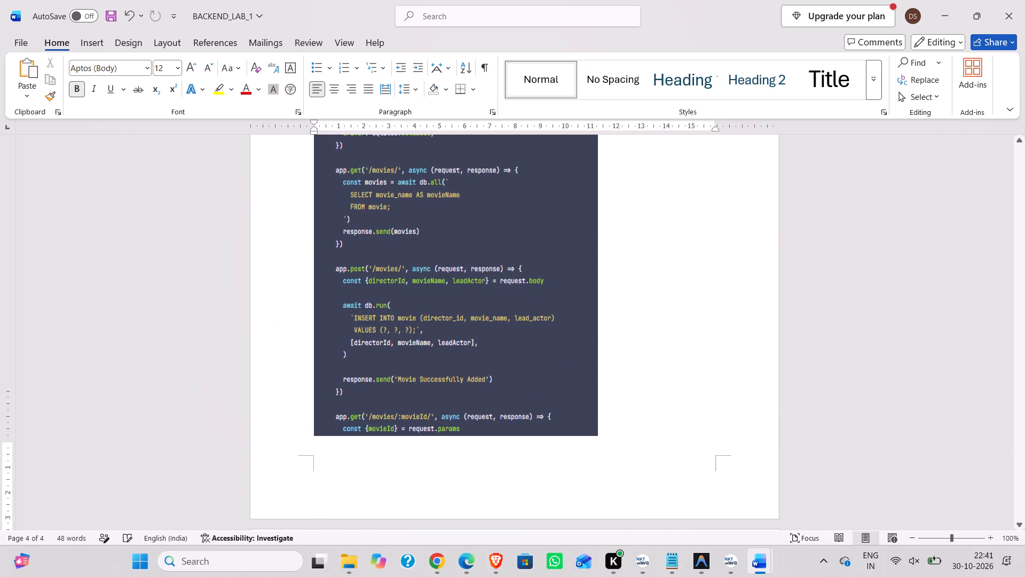
key(Return)
In the browser, close the Movies submission and code-preview pages and return from the question to the Coding Practice list.
key(alt+Tab)
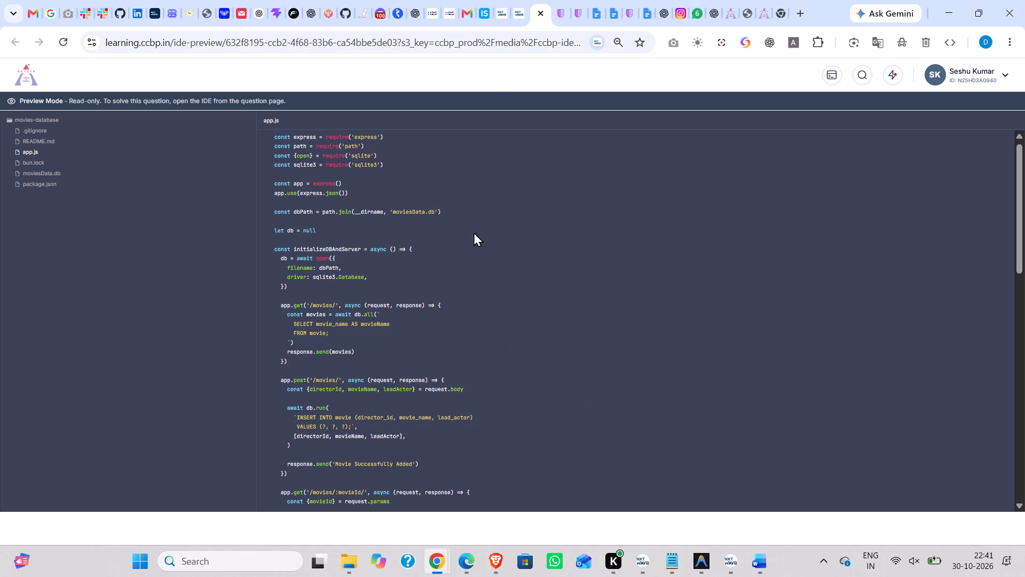
click(522, 25)
click(522, 16)
click(522, 16)
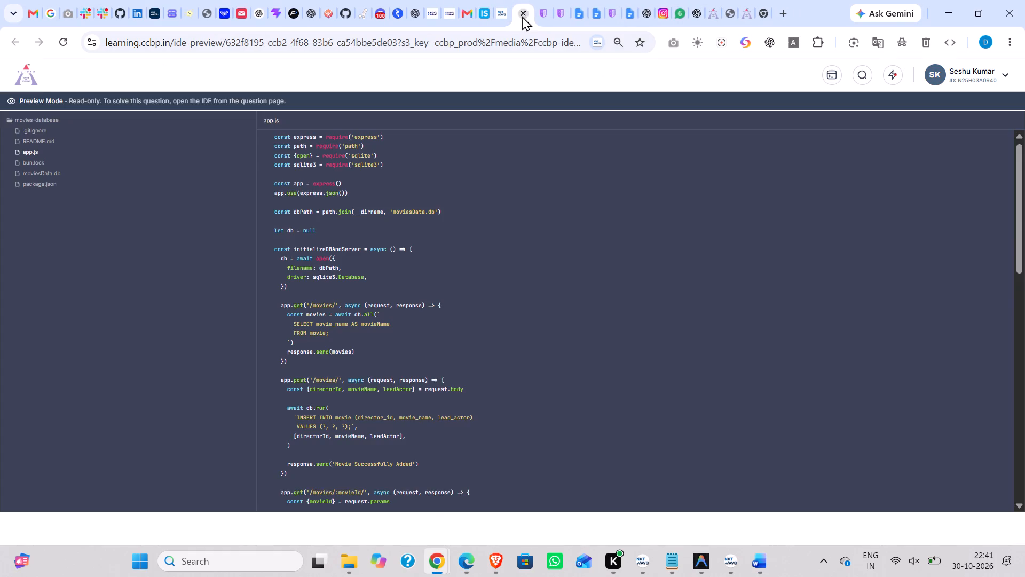
click(505, 13)
double_click(11, 108)
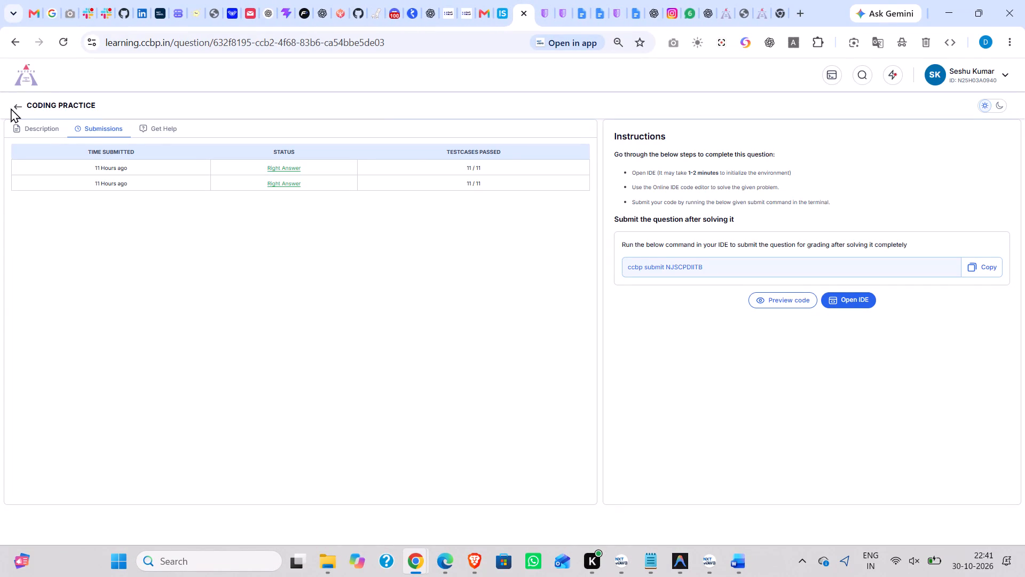
click(15, 107)
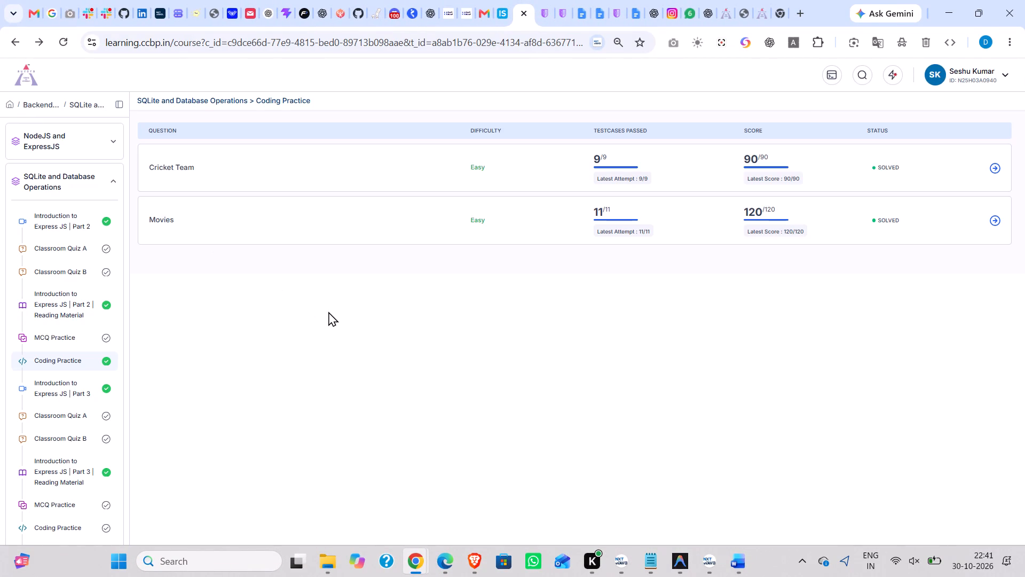
Open the Covid-19 India question from the Coding Practice after Introduction to Express JS | Part 3 and zoom out to 50%.
scroll(84, 424, down, 3)
click(107, 322)
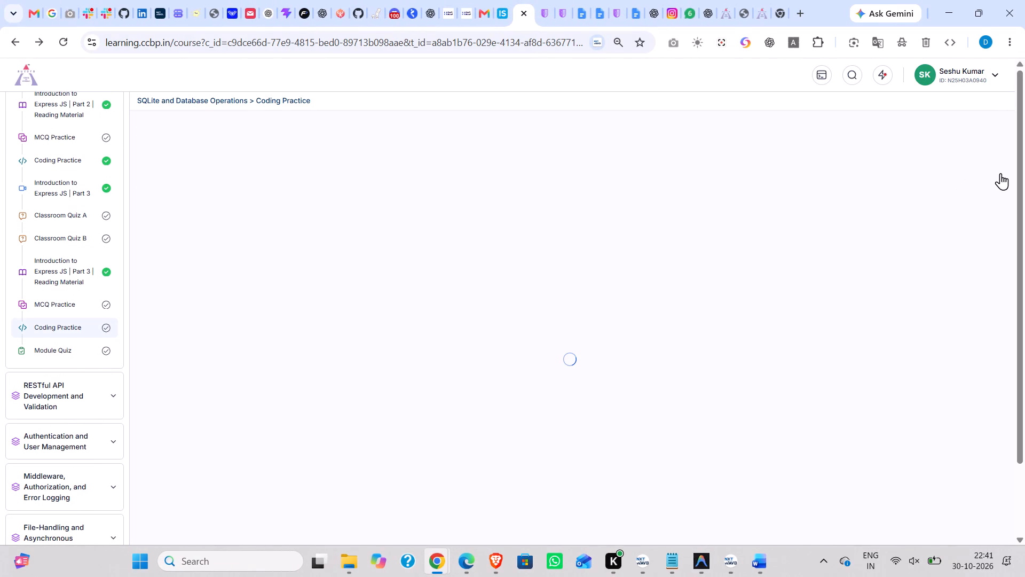
click(1000, 173)
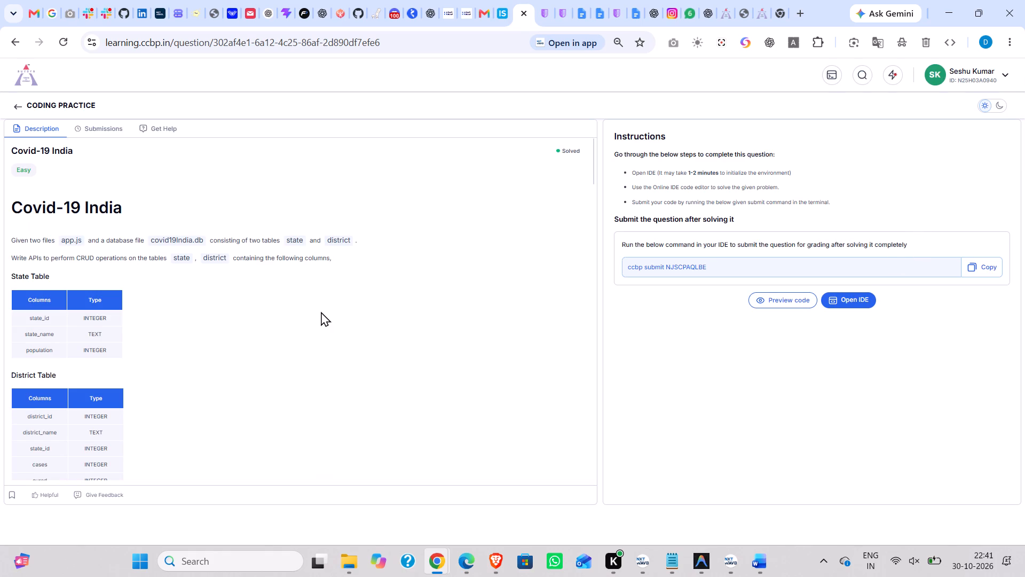
ctrl+scroll(321, 311, down, 1)
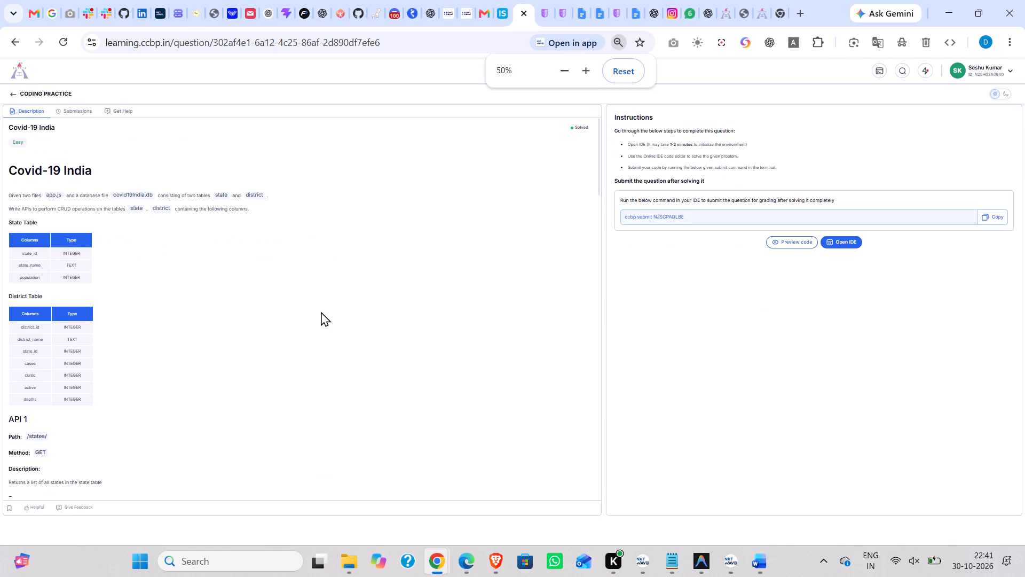
In the Word document, add the heading "QUESTION 3:" at the top of page 5, followed by an empty line.
key(alt+Tab)
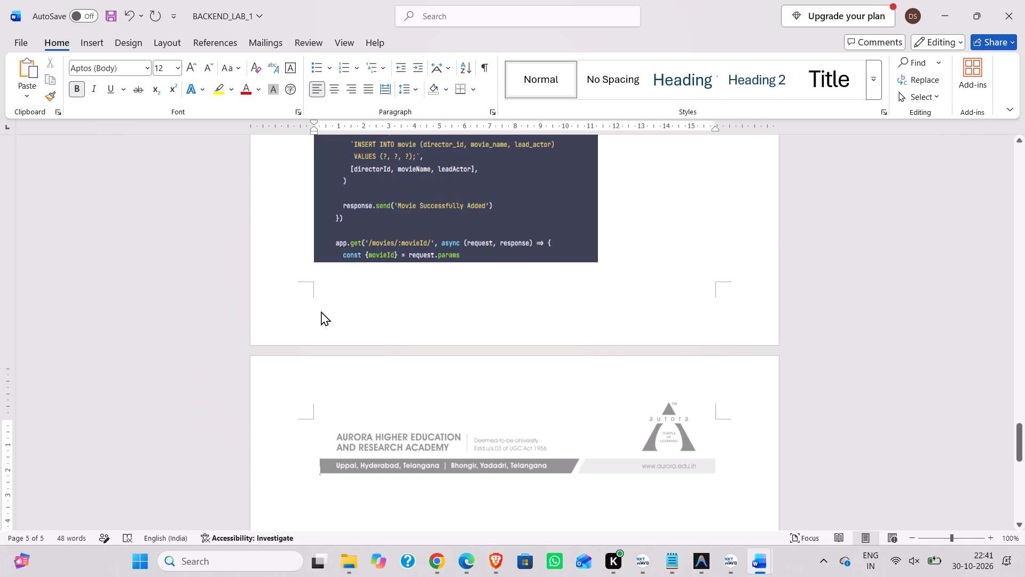
text(quest)
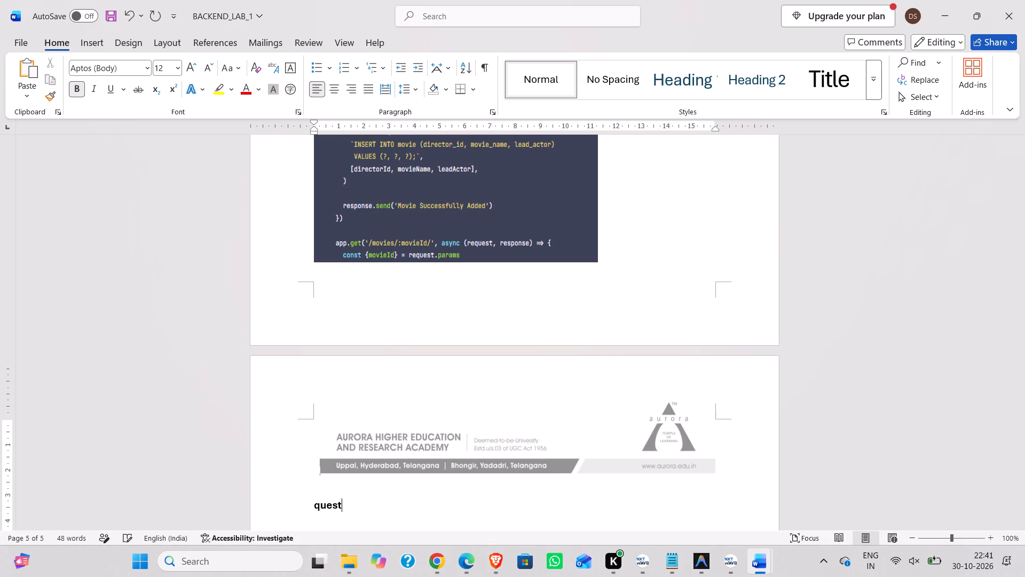
key(BackSpace)
key(BackSpace)
key(BackSpace)
key(BackSpace)
key(BackSpace)
key(BackSpace)
key(Return)
text(QUESTION 3:)
key(Return)
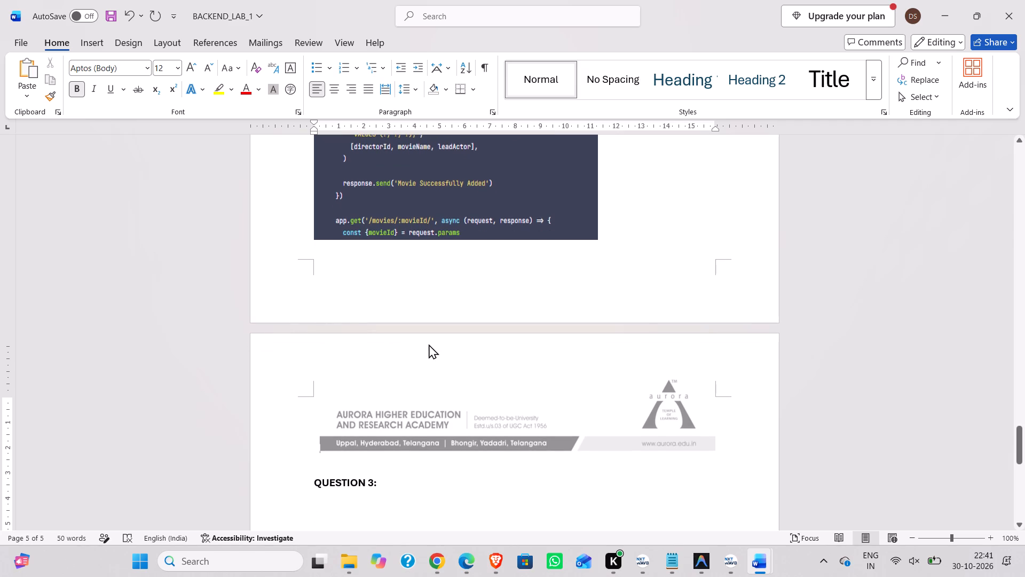
Capture the Covid-19 India description with its State and District tables from the browser and paste it under "QUESTION 3:" in Word.
key(alt+Tab)
key(Print)
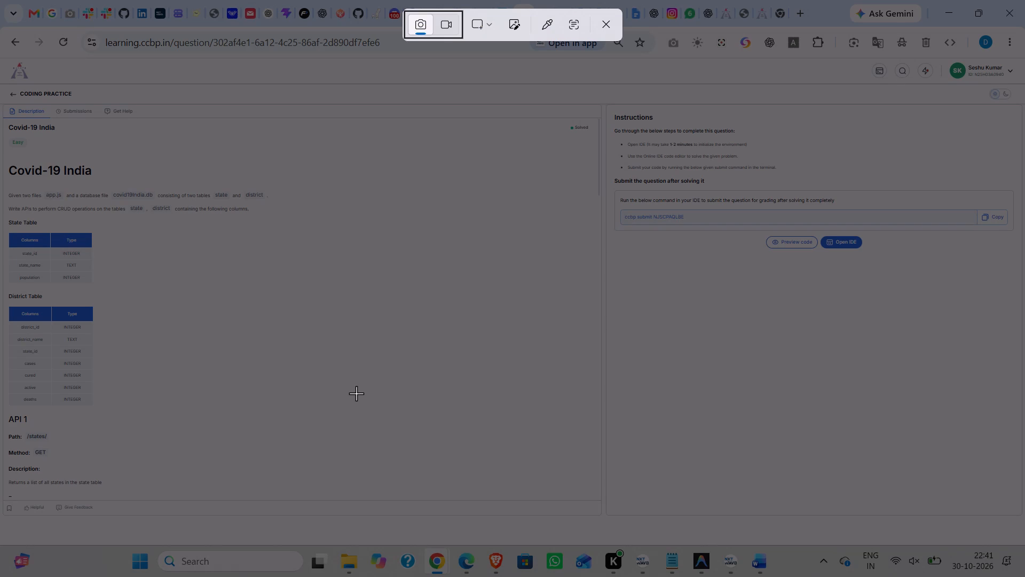
drag(4, 122, 401, 426)
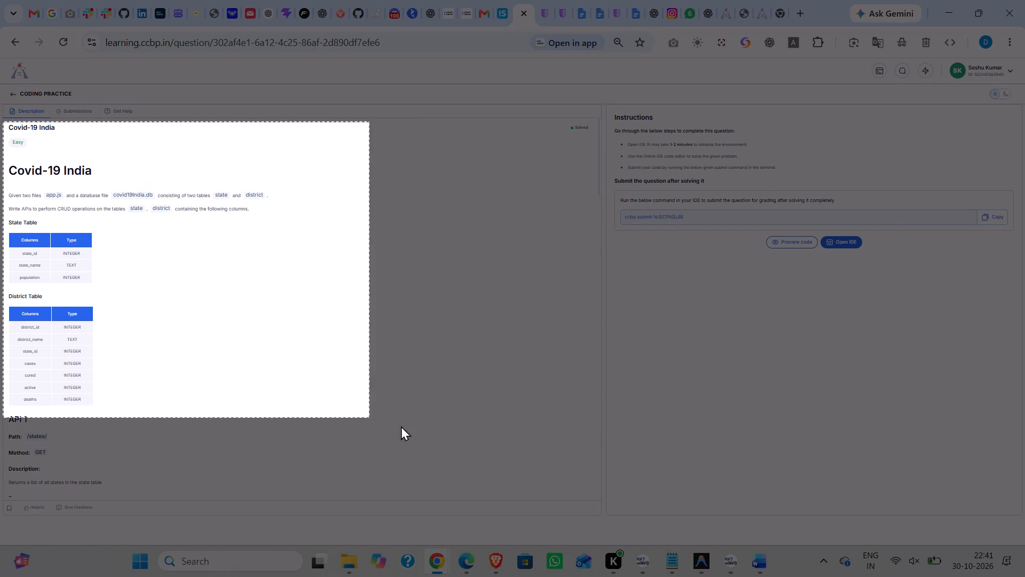
drag(401, 426, 494, 403)
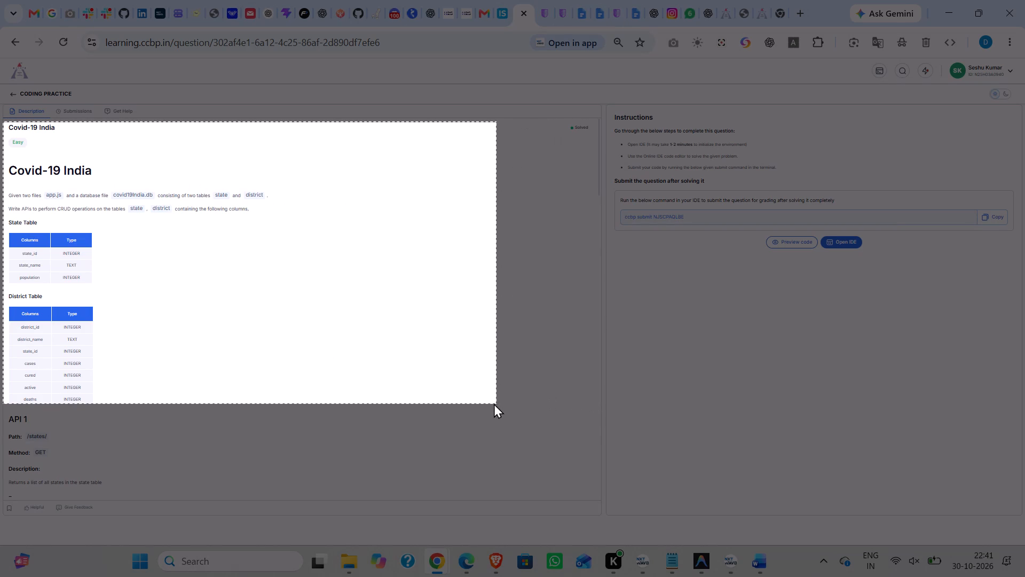
drag(494, 403, 454, 412)
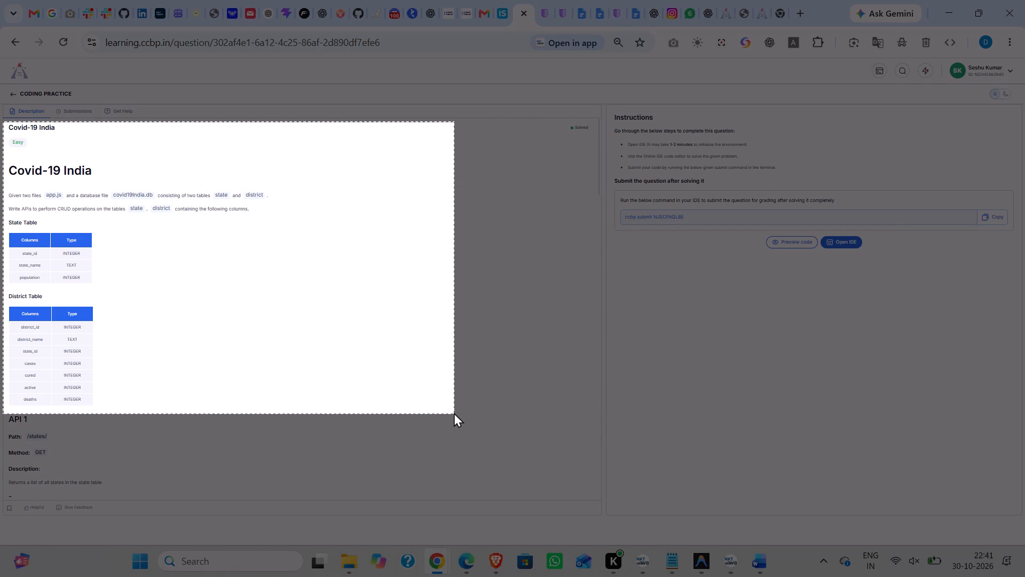
drag(454, 412, 452, 410)
key(alt+Tab)
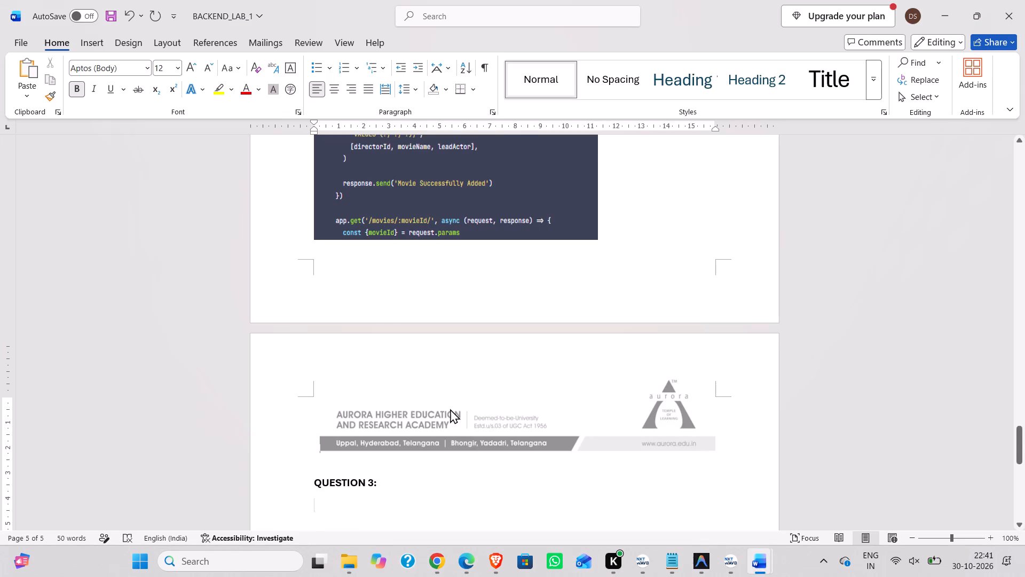
key(ctrl+v)
scroll(450, 409, down, 3)
click(444, 368)
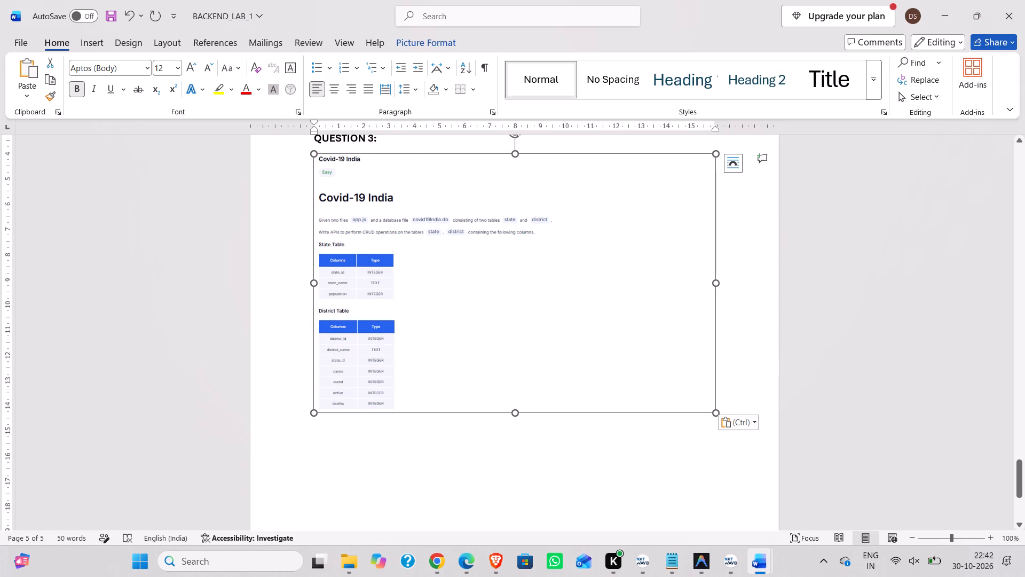
Add the heading "TESTCASES:" below the Covid-19 India question screenshot, separated by a blank line and followed by an empty line.
scroll(443, 368, down, 10)
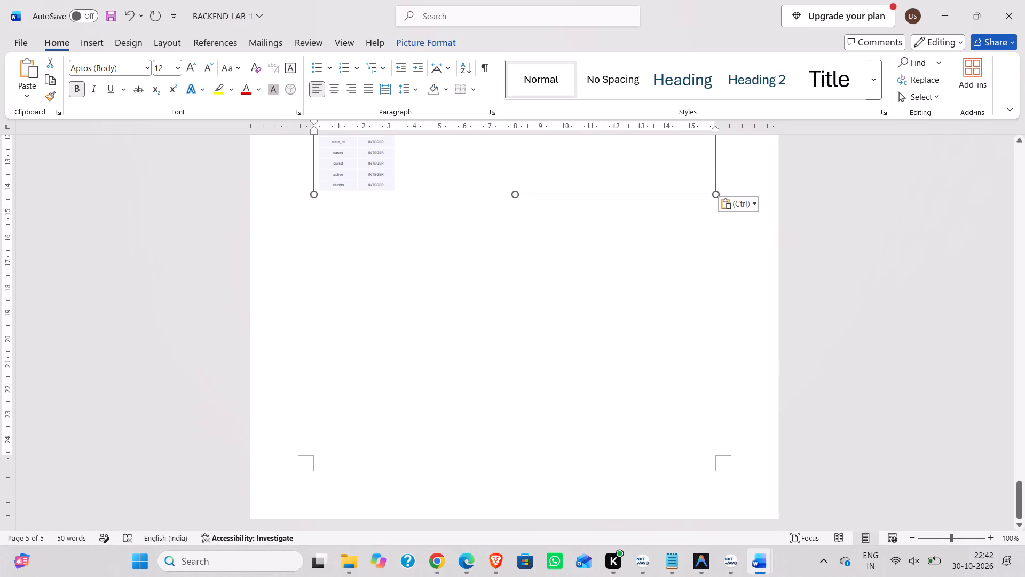
click(731, 186)
key(Return)
key(Return)
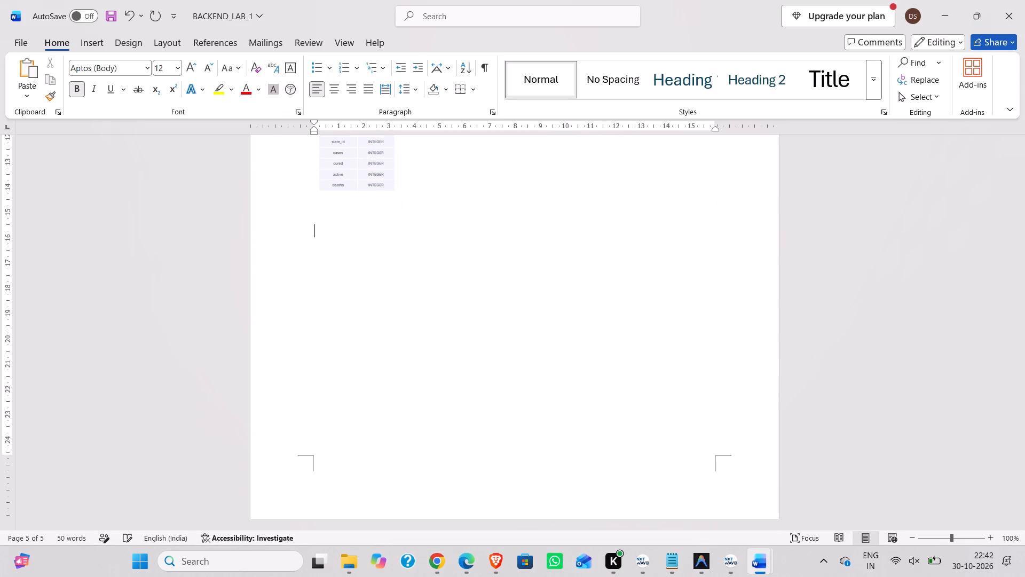
text(TESTCASES:)
key(Return)
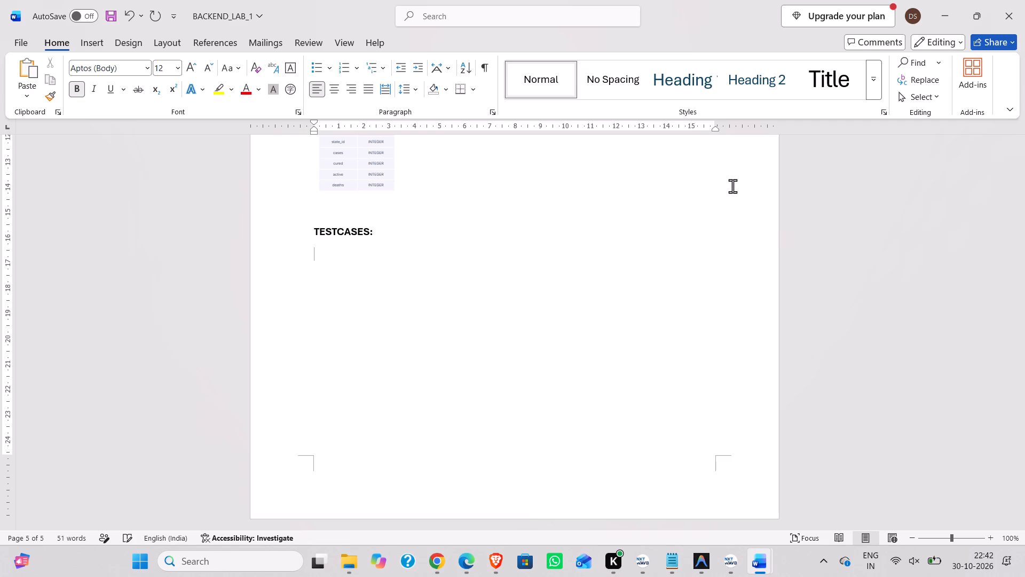
In the browser, open the Covid-19 India submission's "Right Answer" details and its code preview, and bring the submission details to the front.
key(alt+Tab)
click(77, 107)
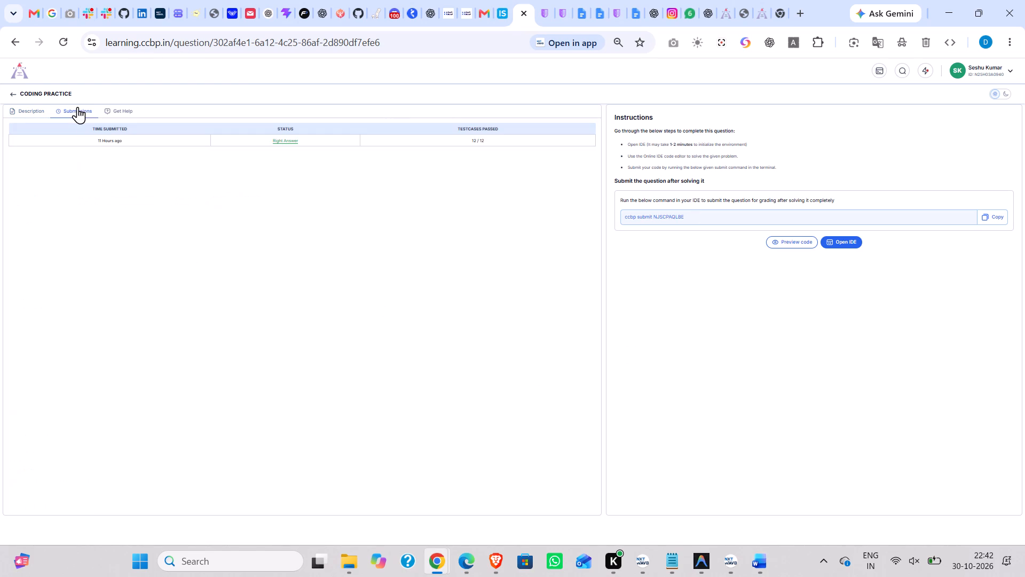
click(285, 139)
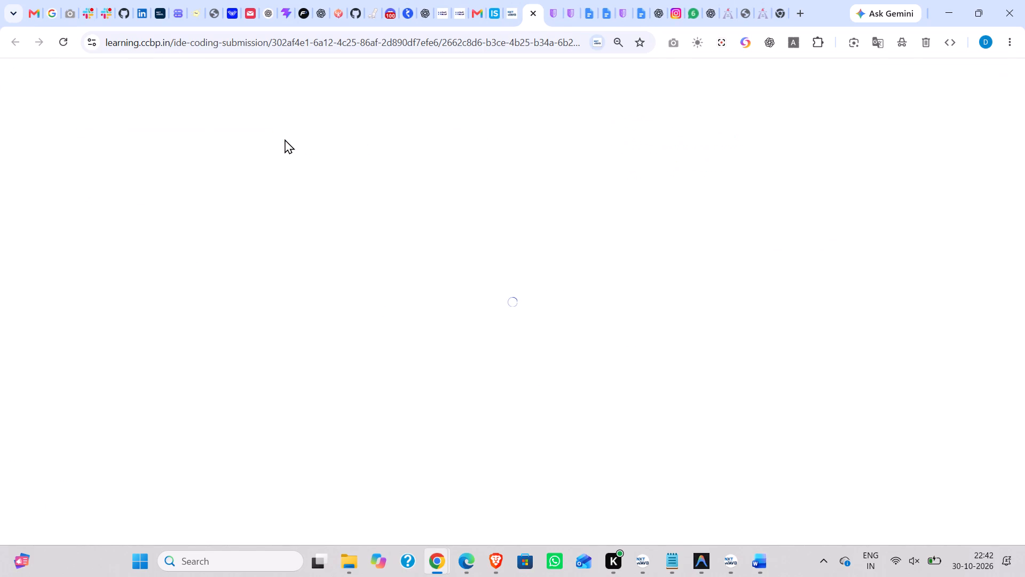
click(518, 20)
click(807, 241)
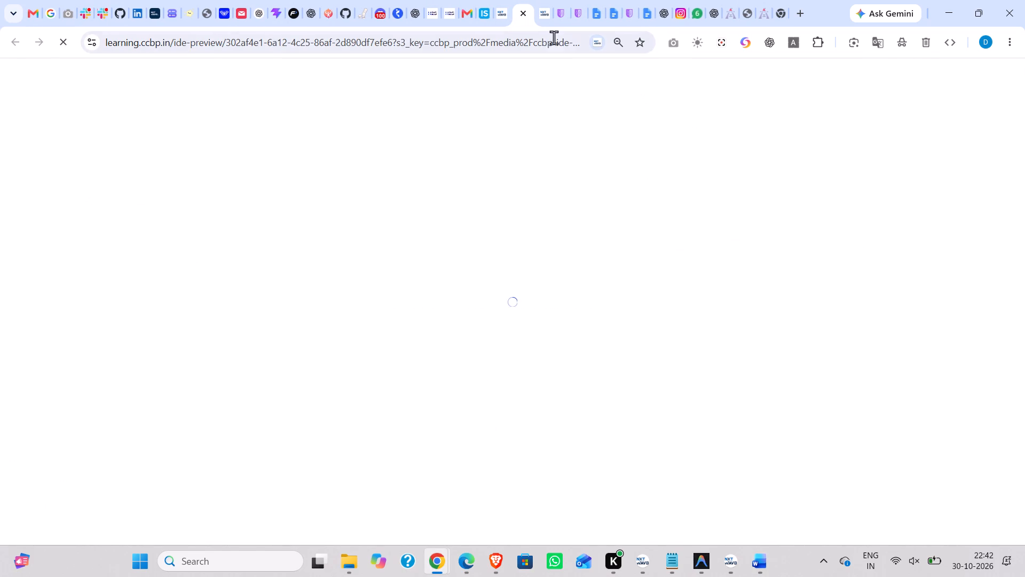
click(551, 18)
Capture the submission details with the functional test cases and paste the screenshot under "TESTCASES:" in the Word document.
key(Print)
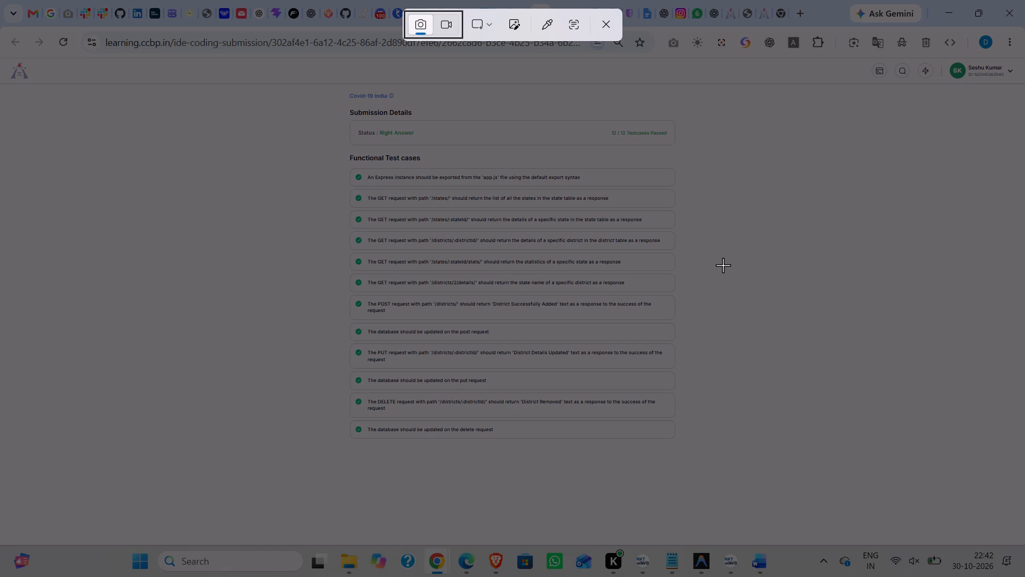
drag(280, 61, 927, 433)
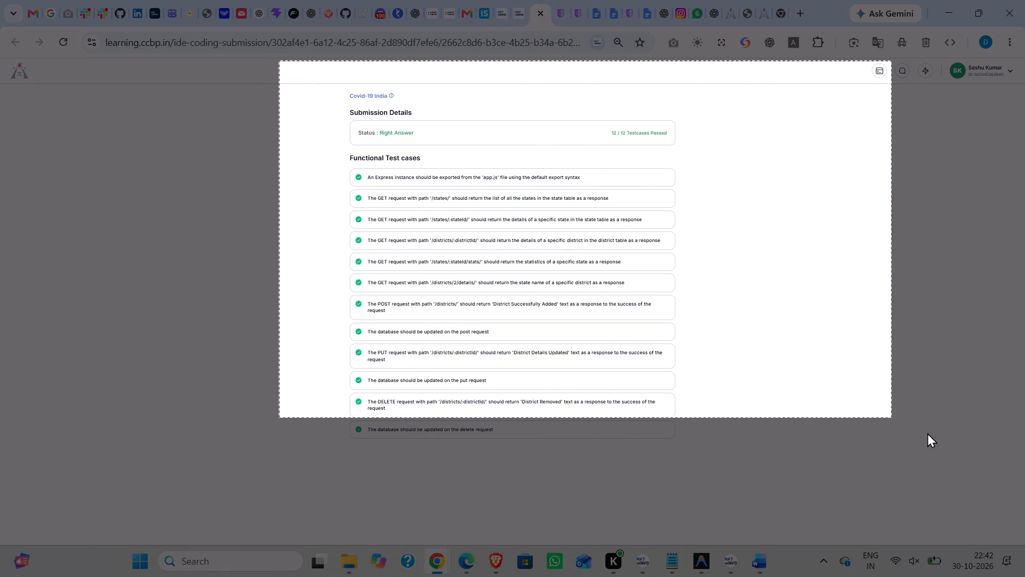
drag(927, 433, 1016, 469)
key(alt+Tab)
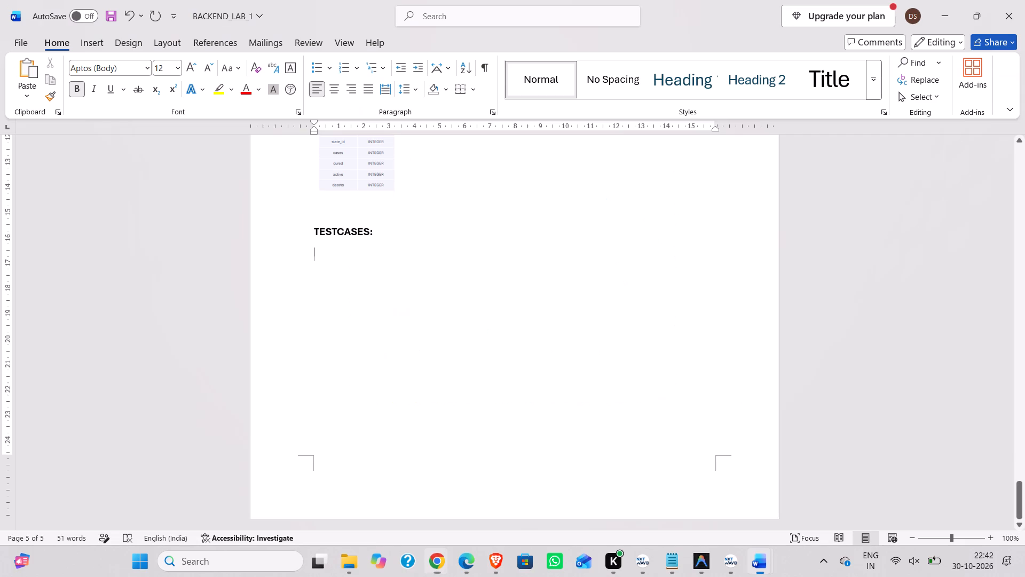
key(ctrl+v)
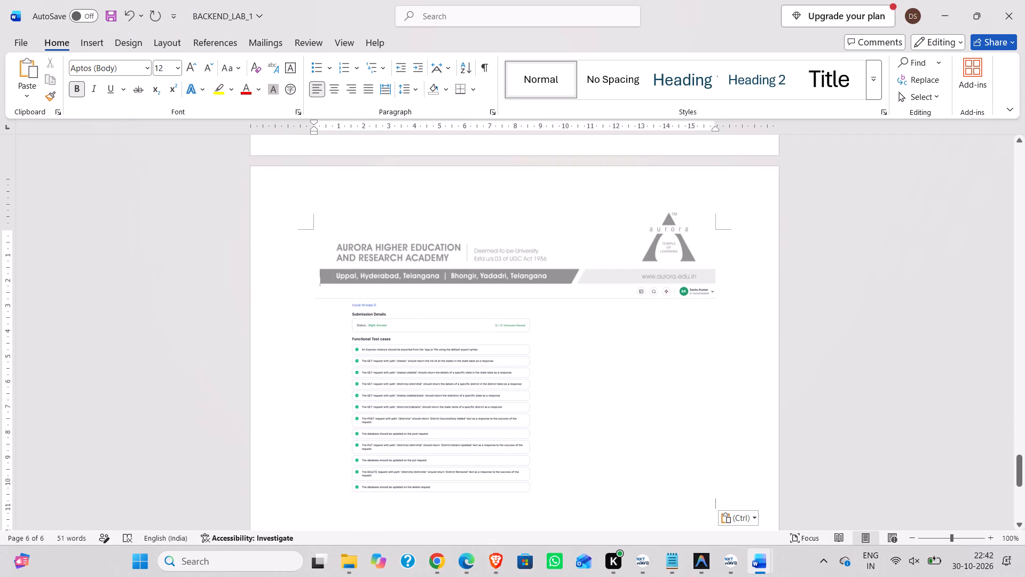
Reduce the height of the pasted test-case screenshot to fit it on page 5 below "TESTCASES:".
click(498, 426)
drag(518, 507, 521, 489)
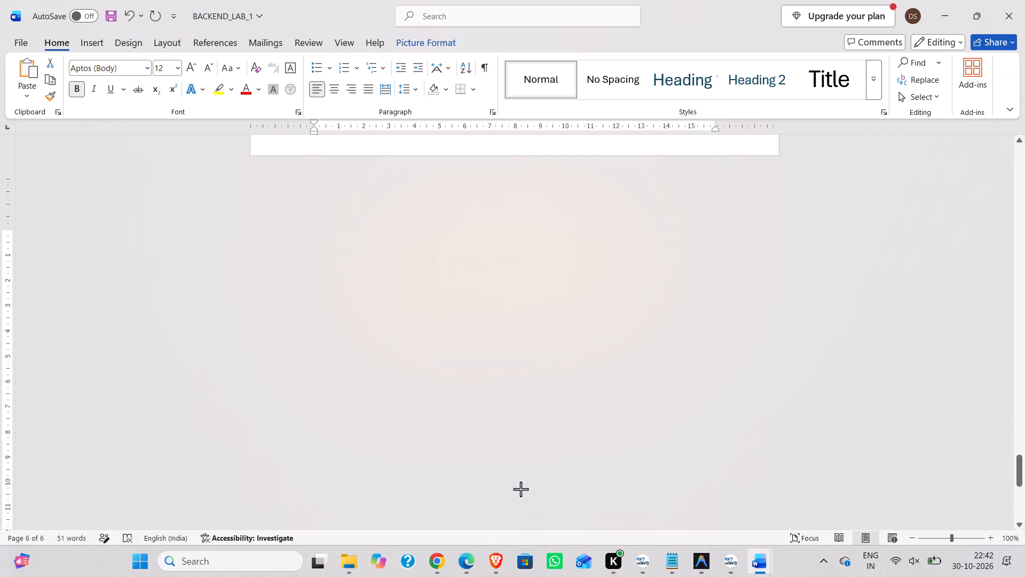
Reduce the height of the Covid-19 India question screenshot under "QUESTION 3:" to free up space on page 5.
scroll(492, 421, up, 4)
click(403, 273)
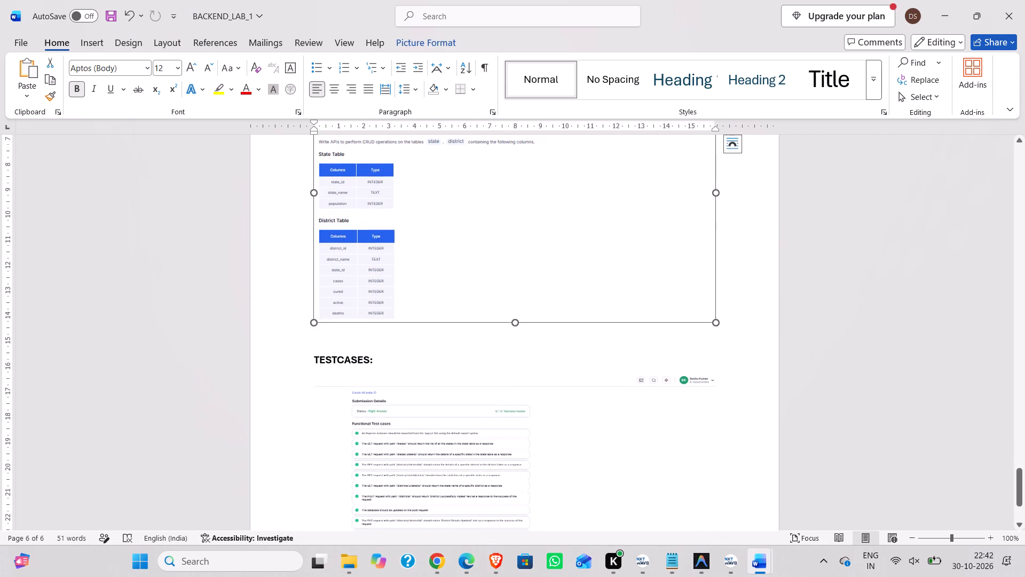
scroll(436, 322, up, 5)
drag(518, 482, 518, 476)
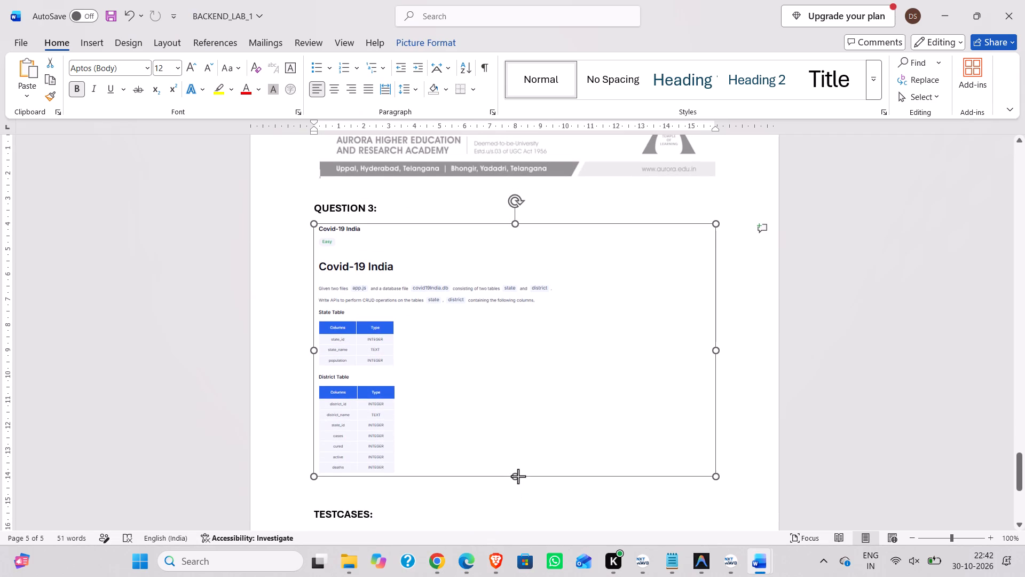
drag(518, 476, 519, 446)
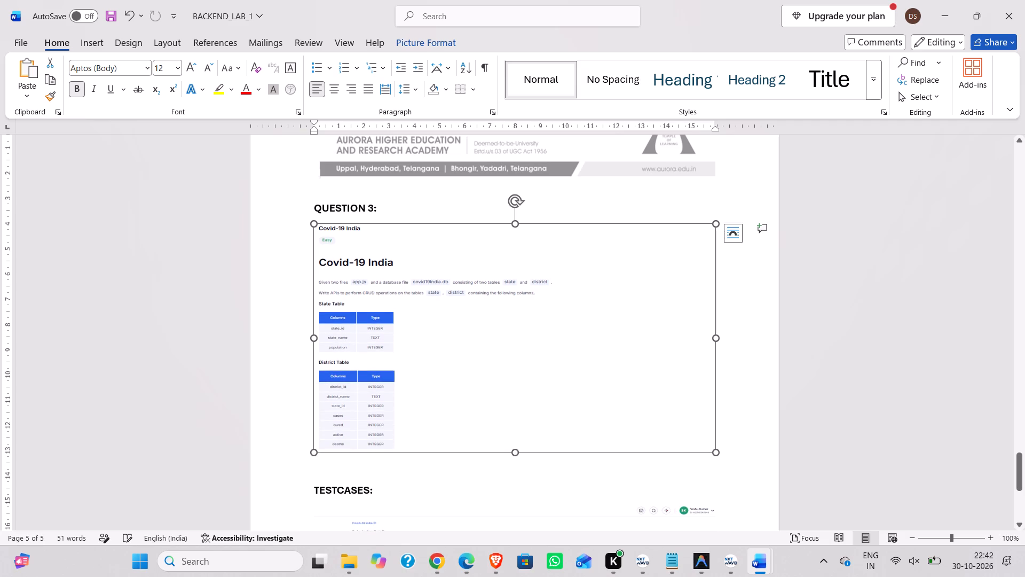
Enlarge the test-case screenshot to fill page 5 down to the bottom margin and slightly past the side margin.
scroll(462, 396, down, 10)
click(439, 370)
drag(513, 421, 517, 443)
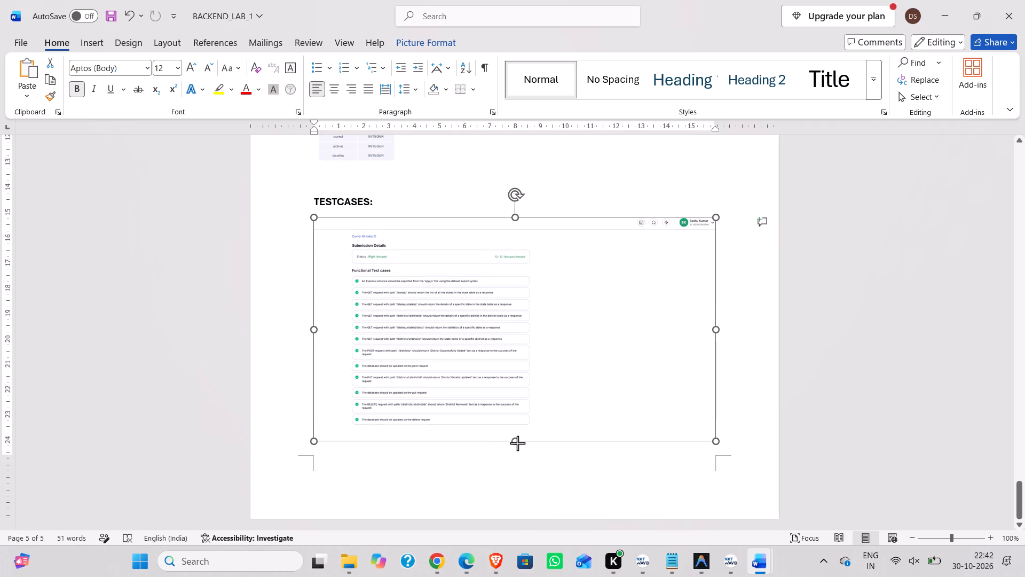
drag(517, 443, 518, 446)
drag(715, 327, 727, 330)
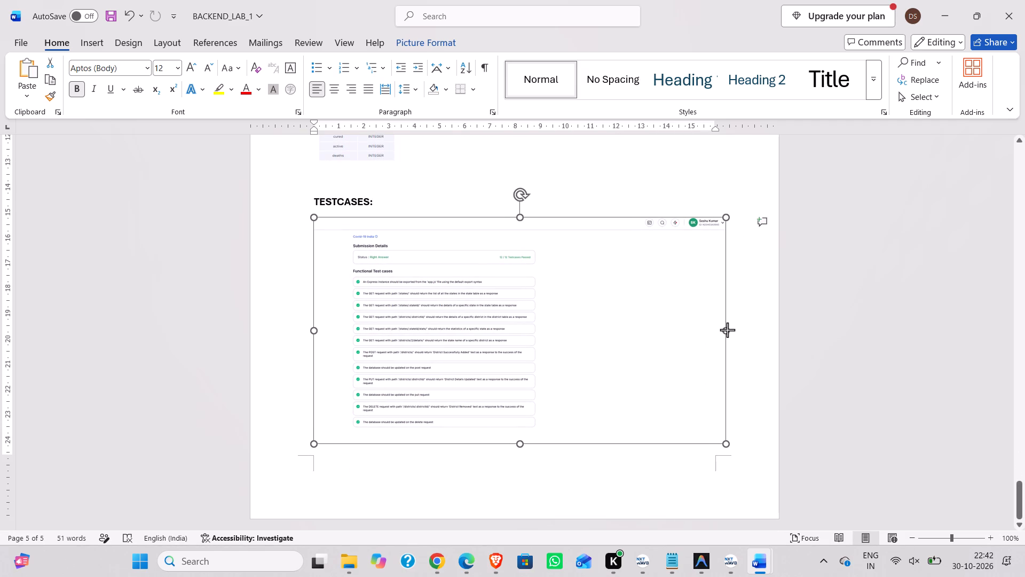
drag(727, 330, 734, 331)
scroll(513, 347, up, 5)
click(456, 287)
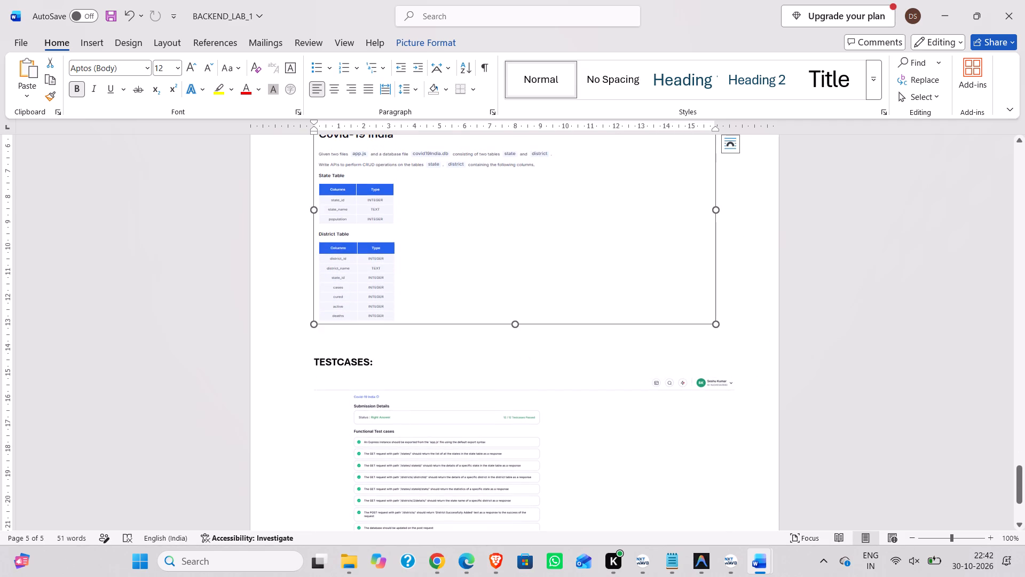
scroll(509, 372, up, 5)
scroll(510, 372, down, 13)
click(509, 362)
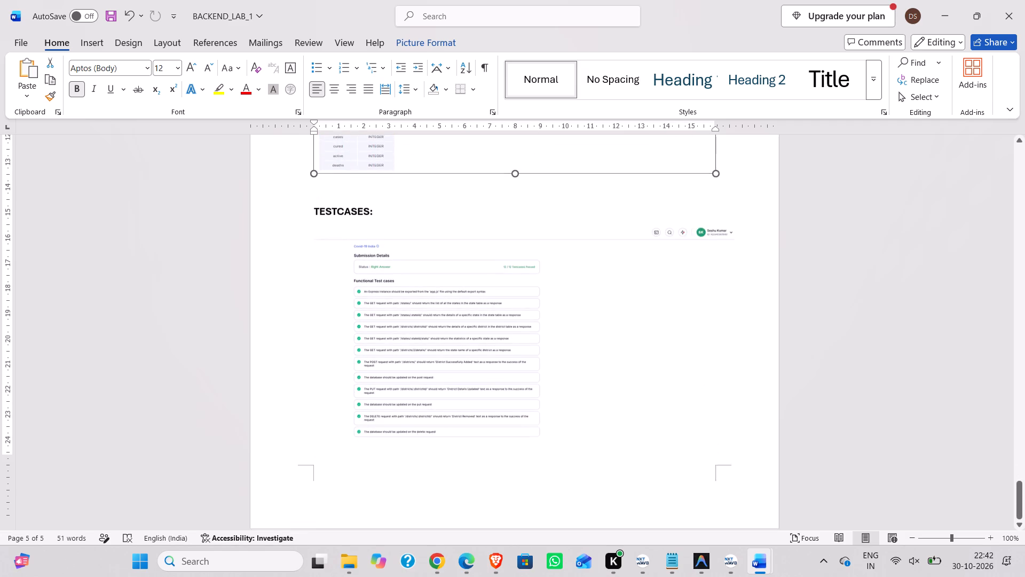
Start page 6 after the test-case screenshot with the heading "CODE:", followed by an empty line.
scroll(503, 359, down, 6)
click(760, 432)
key(Return)
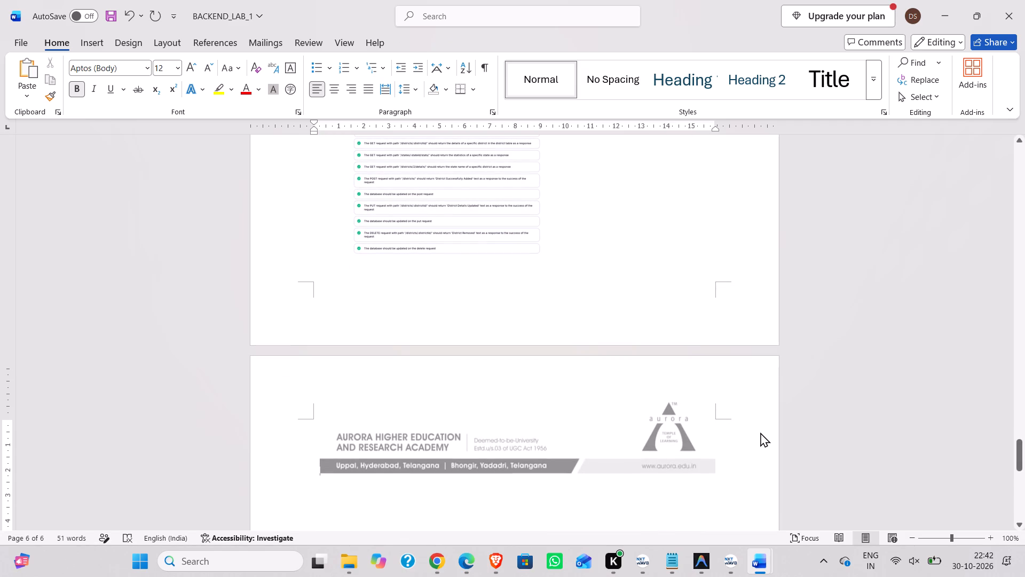
key(o)
key(BackSpace)
text(CODE:)
key(Return)
Switch to the browser and show the Covid-19 India code preview of app.js.
key(alt+Tab)
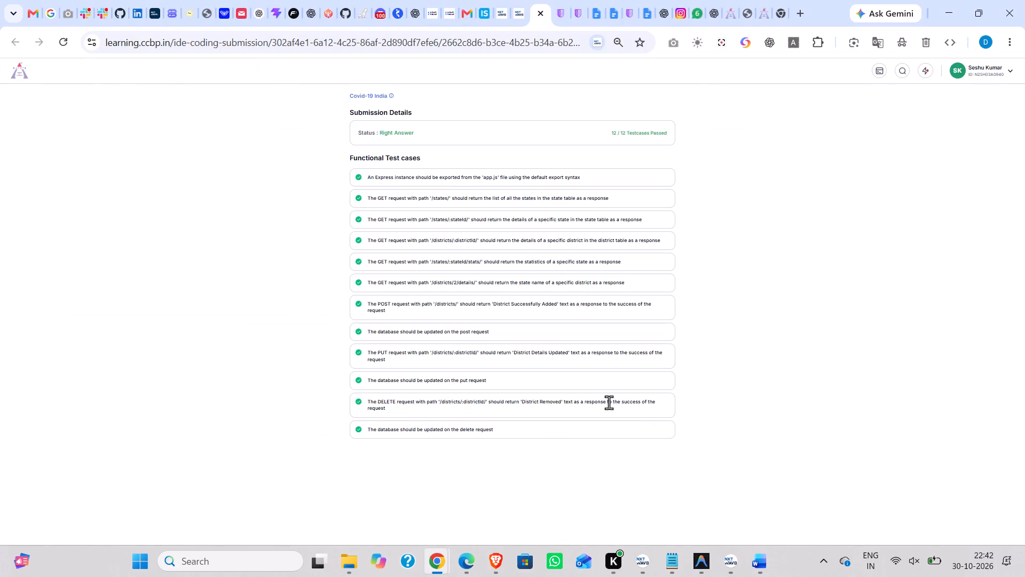
click(526, 6)
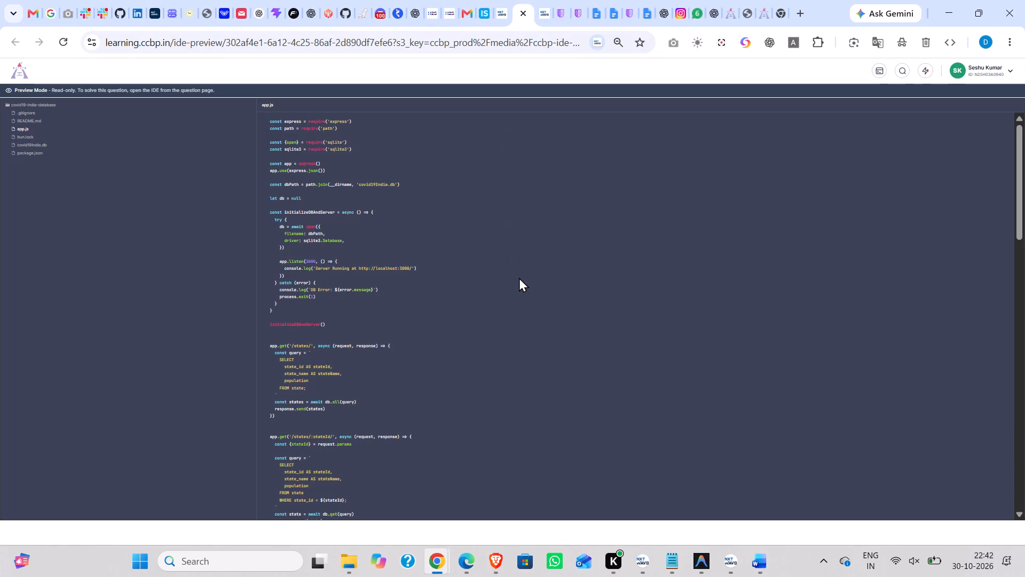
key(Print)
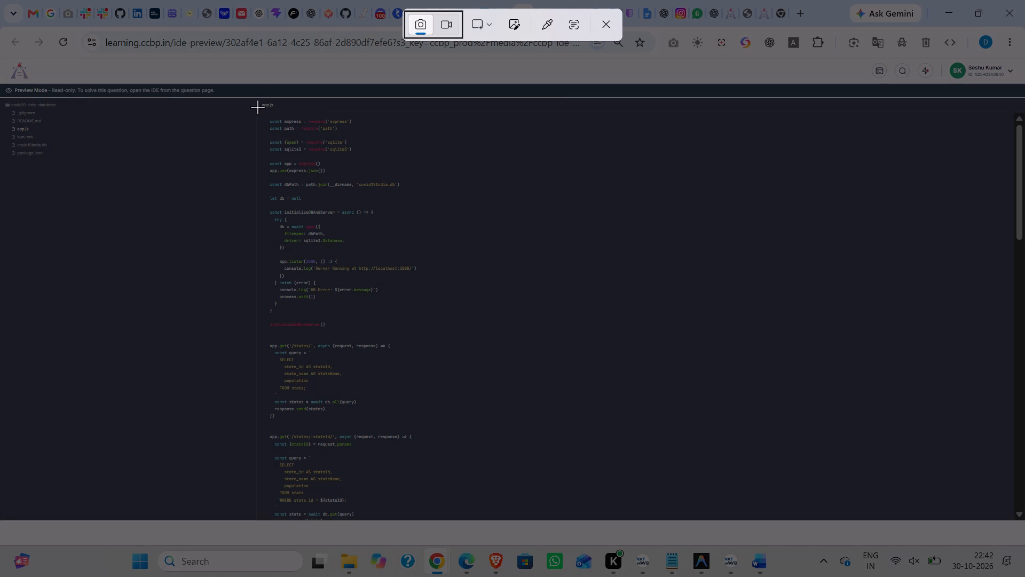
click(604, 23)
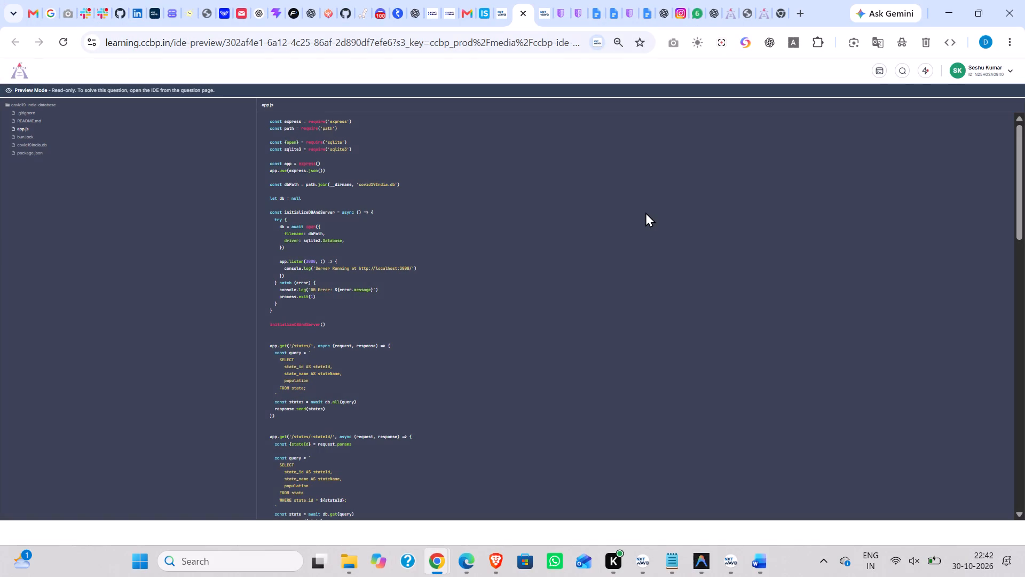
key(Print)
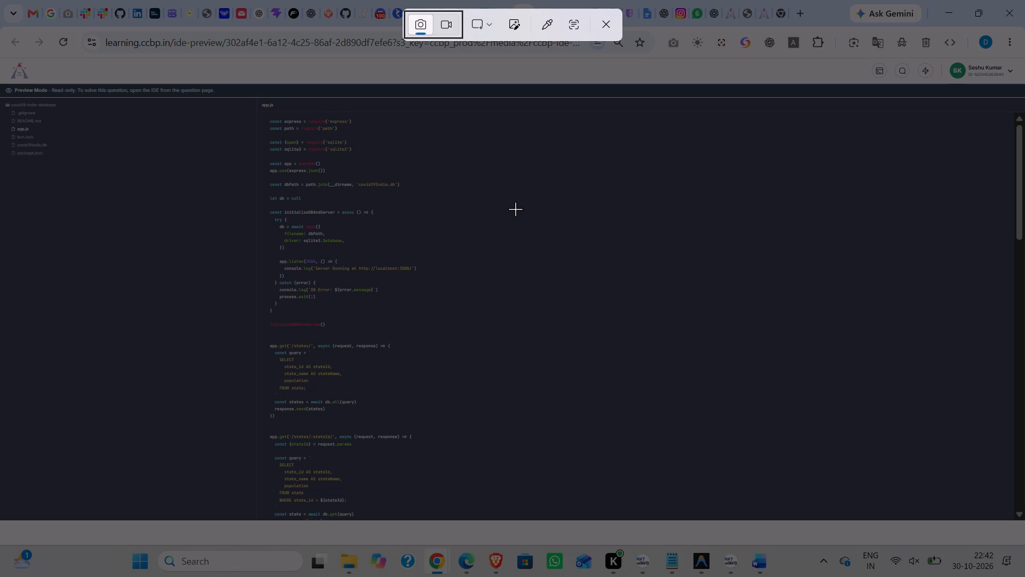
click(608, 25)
Capture the visible app.js code of Covid-19 India and paste the screenshot under "CODE:" on page 6 of the Word document.
key(Print)
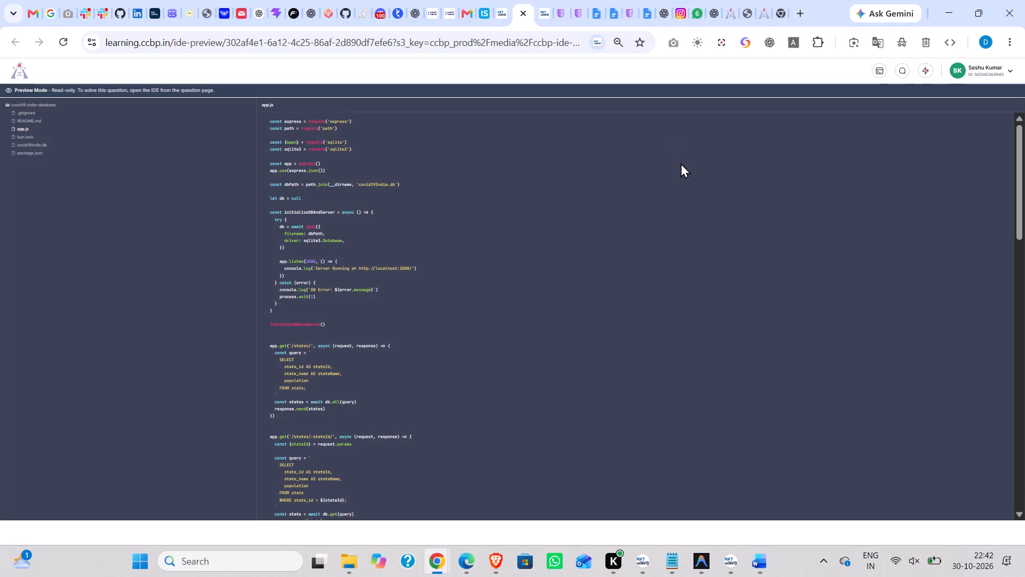
drag(254, 114, 387, 312)
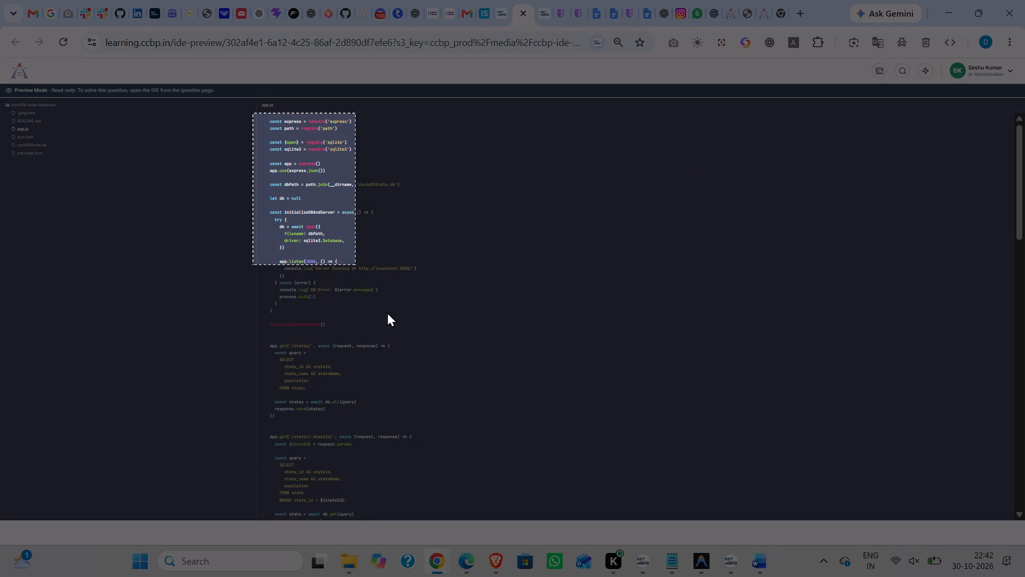
drag(387, 312, 496, 521)
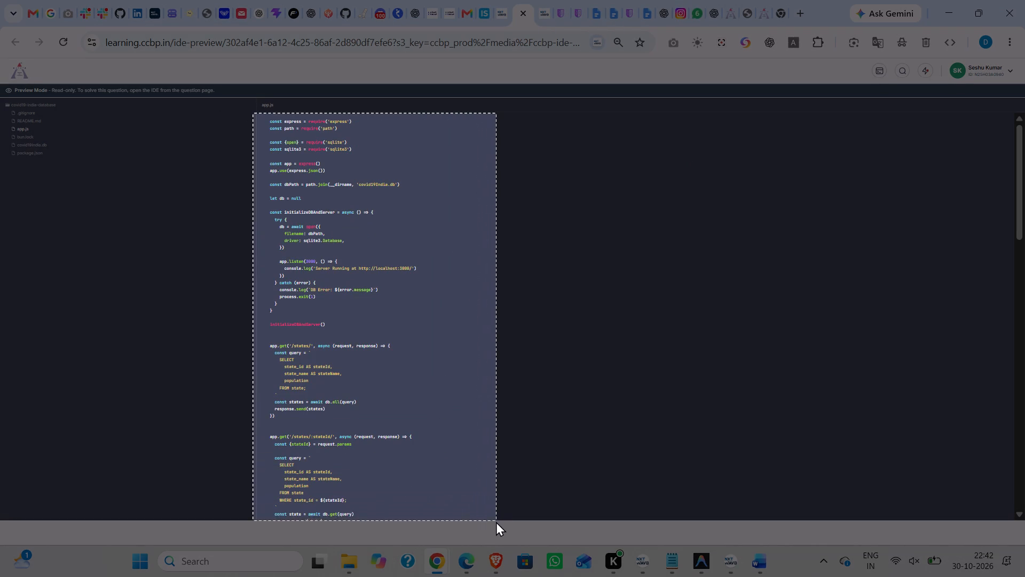
drag(496, 521, 493, 518)
key(alt+Tab)
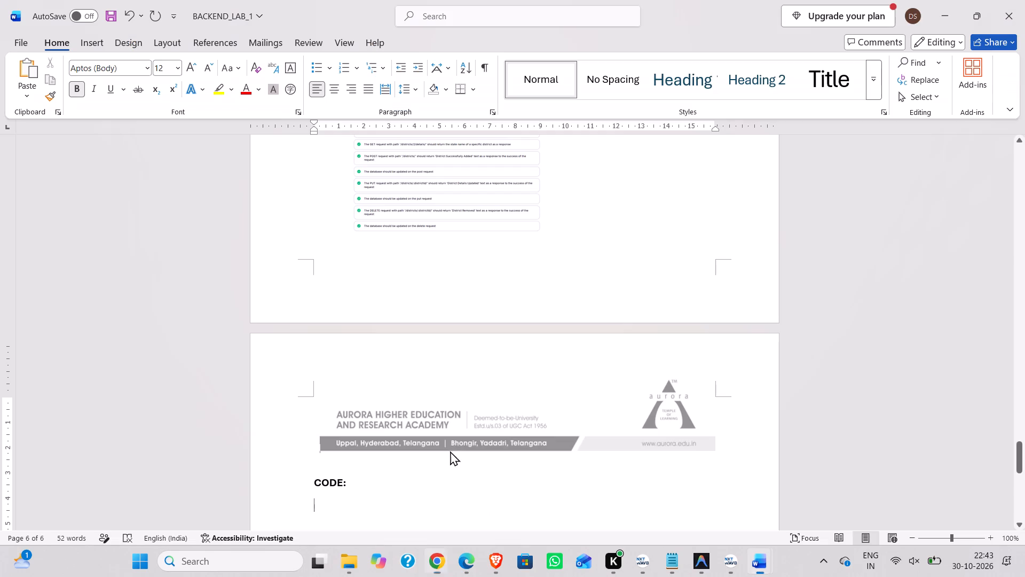
key(ctrl+v)
scroll(446, 422, down, 5)
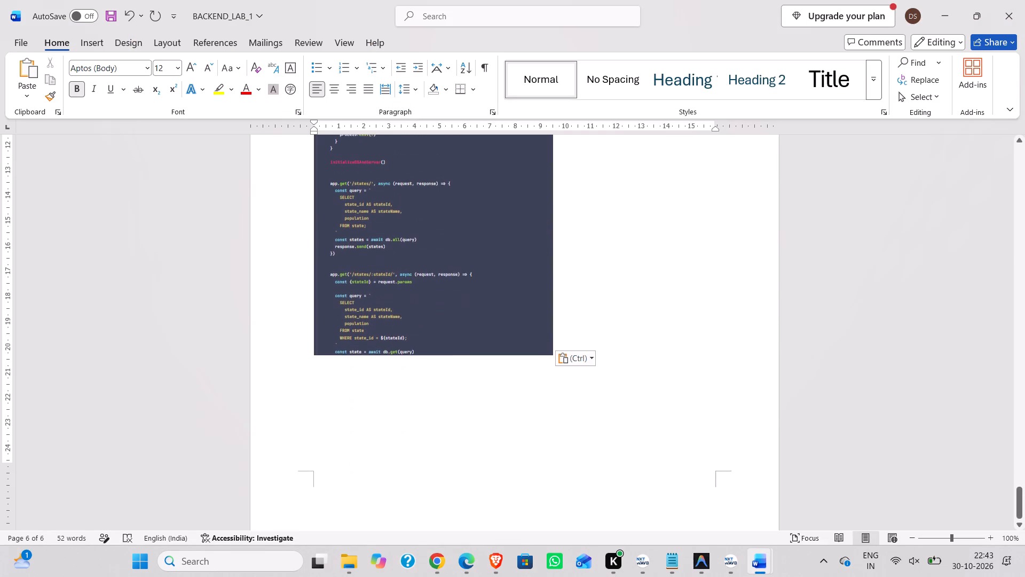
Enlarge the Covid-19 India code screenshot on page 6 to about 10 cm wide and stretch its lower edge further down the page.
scroll(451, 419, up, 9)
click(450, 412)
drag(554, 435, 572, 435)
scroll(404, 391, down, 10)
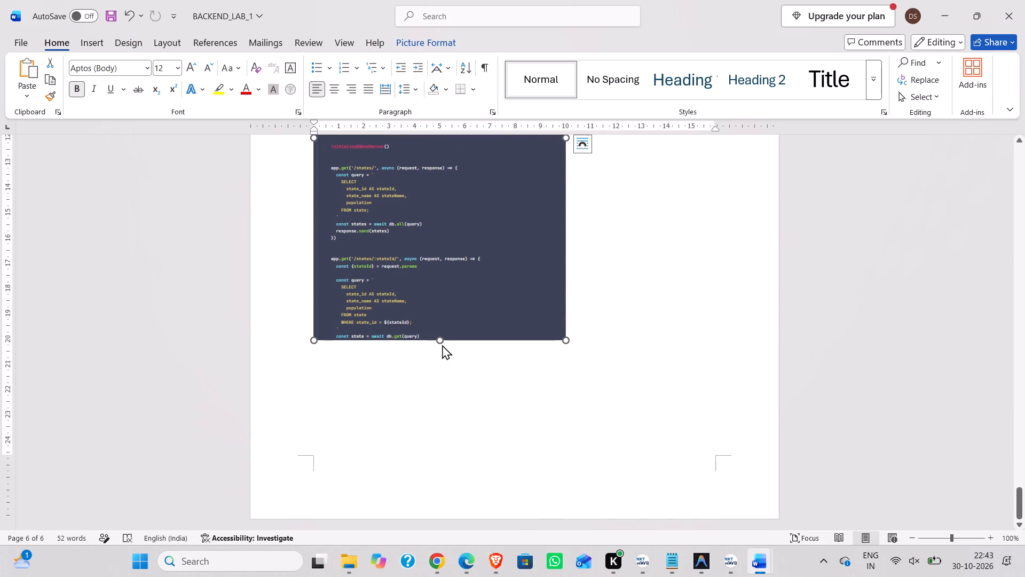
click(442, 345)
click(443, 343)
click(442, 338)
drag(439, 341, 439, 350)
drag(439, 350, 445, 381)
Review the report's pages from the Covid-19 India code back to the student details table, returning to the end of page 6.
scroll(500, 426, up, 5)
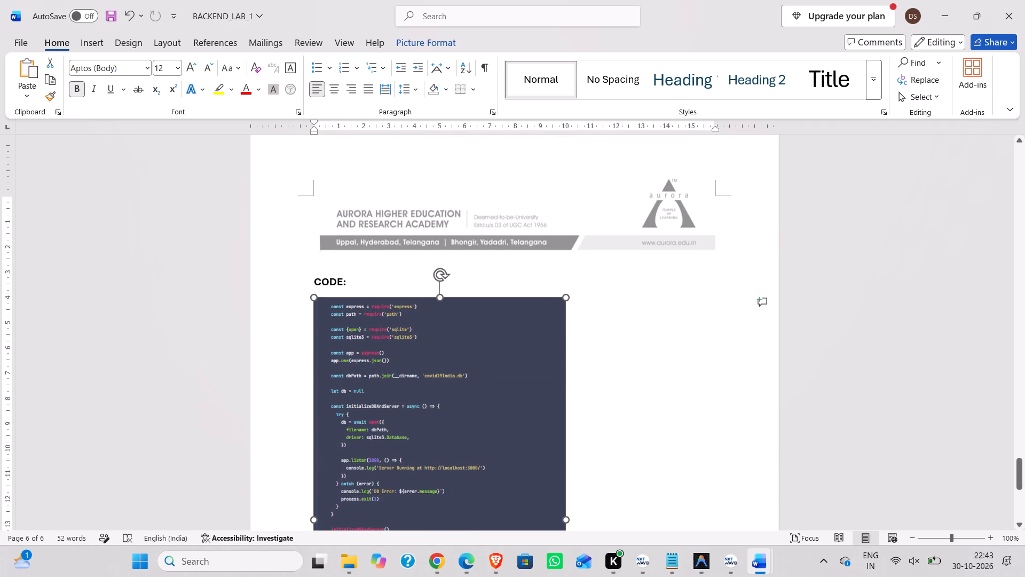
scroll(488, 416, up, 11)
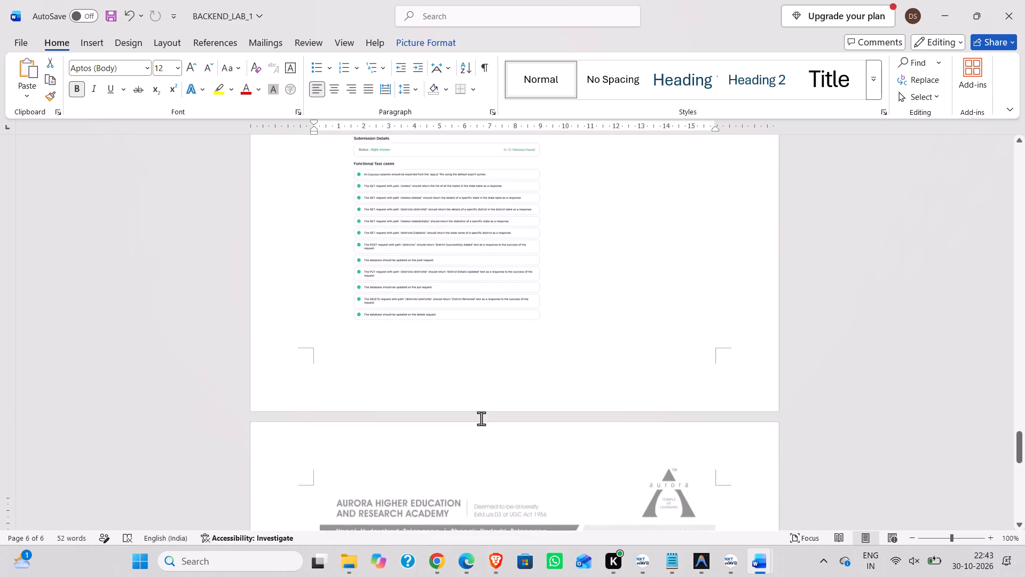
scroll(481, 418, up, 13)
scroll(463, 411, up, 17)
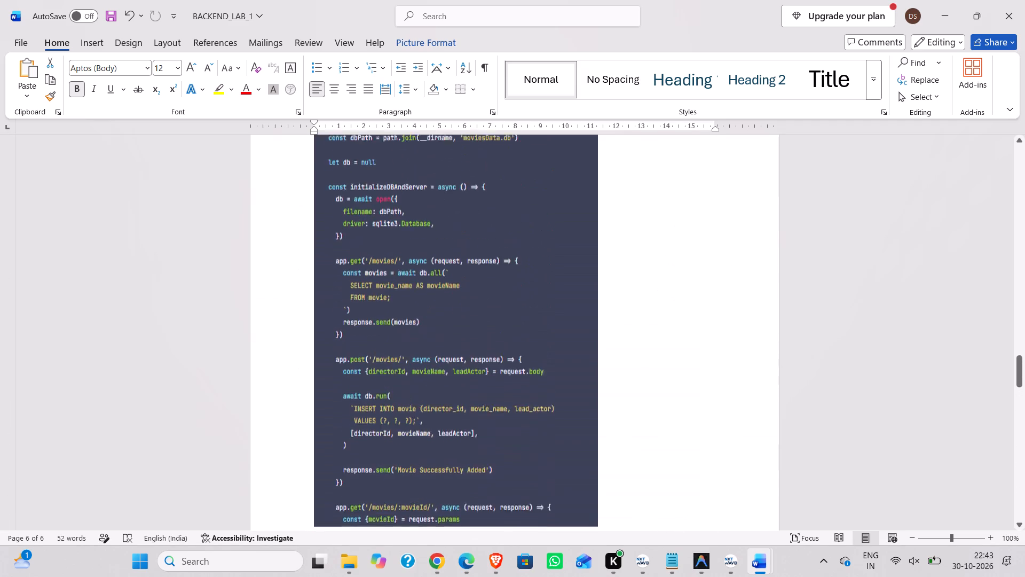
scroll(463, 404, up, 20)
scroll(463, 404, up, 20)
scroll(463, 404, up, 3)
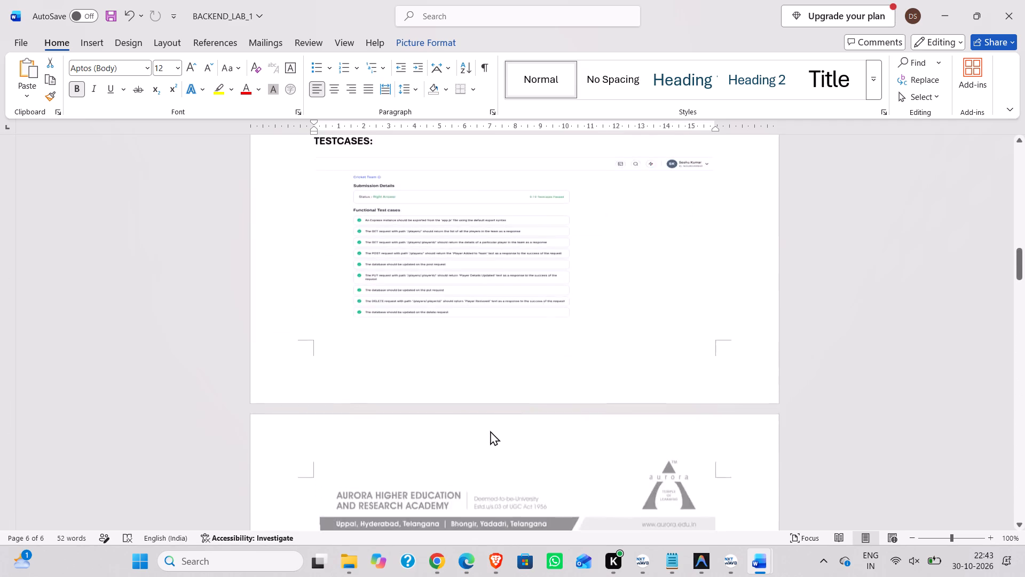
scroll(490, 431, up, 20)
scroll(490, 431, up, 18)
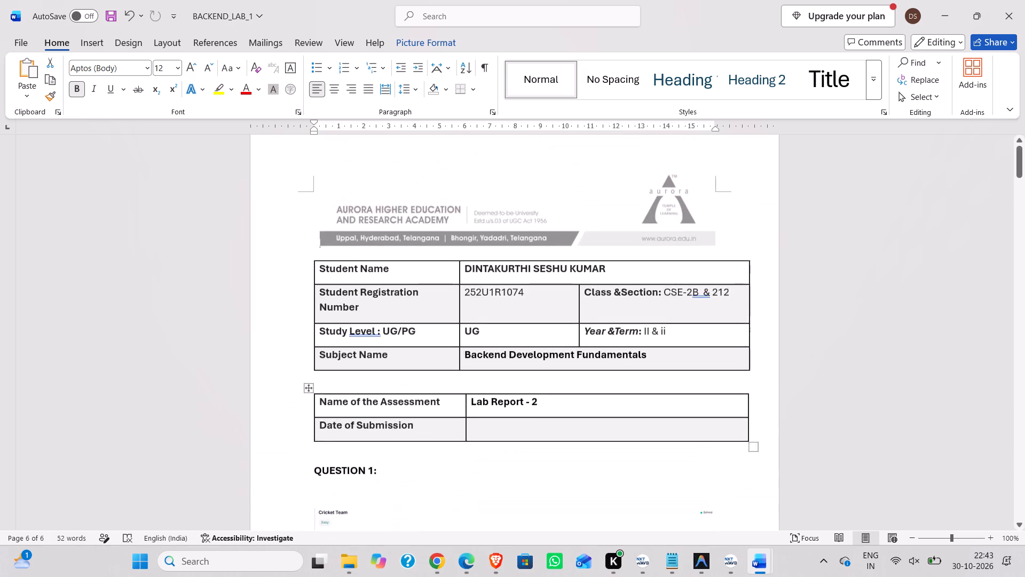
scroll(516, 436, down, 5)
drag(1024, 183, 1024, 535)
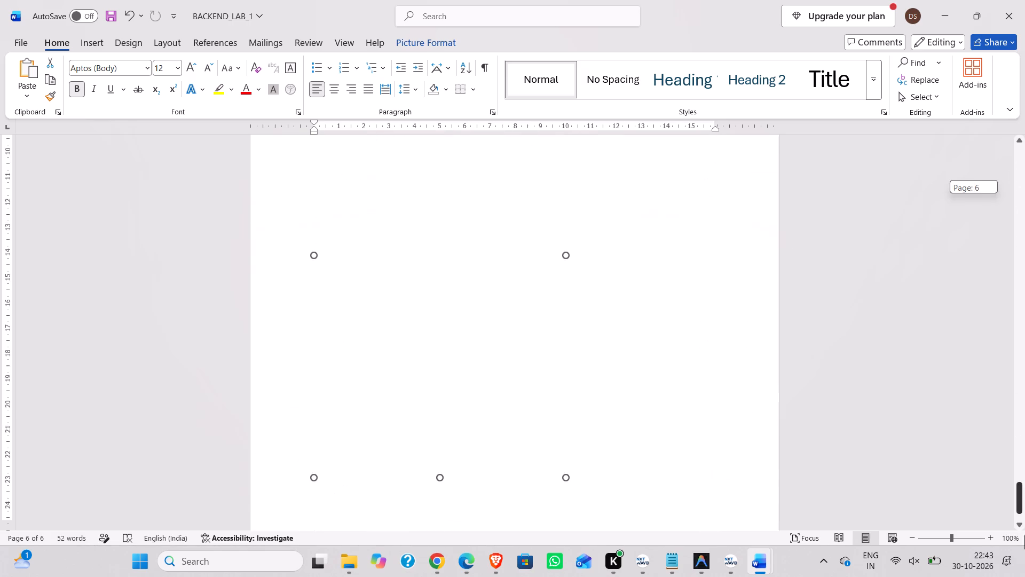
drag(1024, 535, 1024, 568)
scroll(634, 298, up, 12)
scroll(599, 316, down, 9)
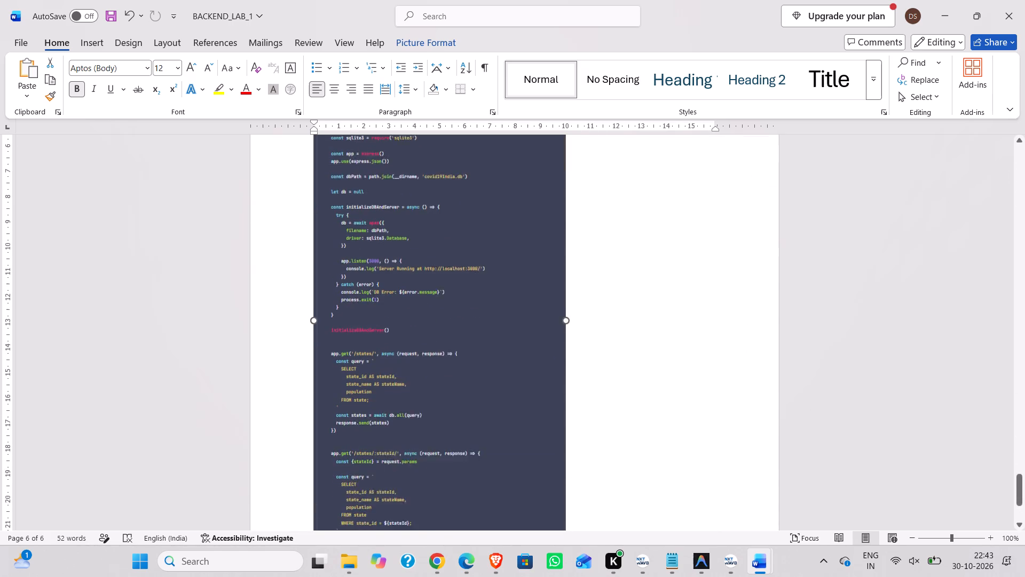
Start page 7 after the Covid-19 India code screenshot with the heading "QUESTION 4:", followed by an empty line.
scroll(512, 358, down, 4)
click(617, 387)
key(Return)
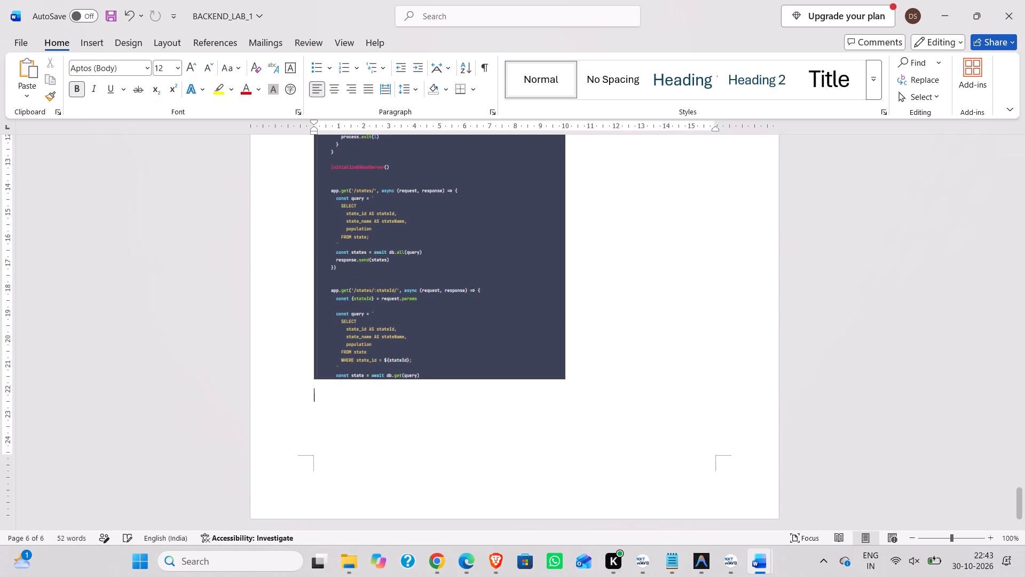
key(Return)
key(Return)
key(Return)
key(Return)
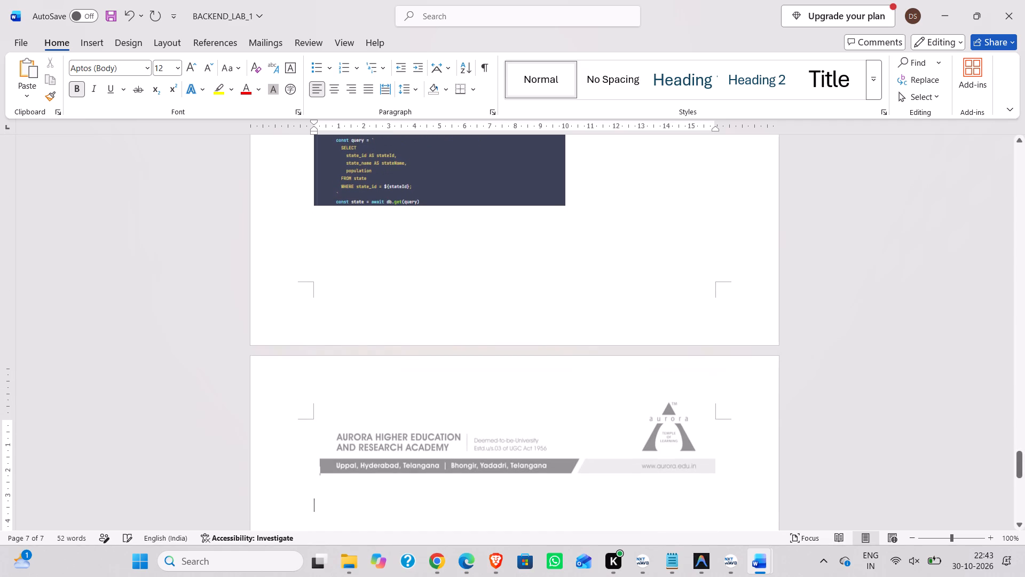
text(QES)
key(BackSpace)
key(BackSpace)
text(UESTION)
key(space)
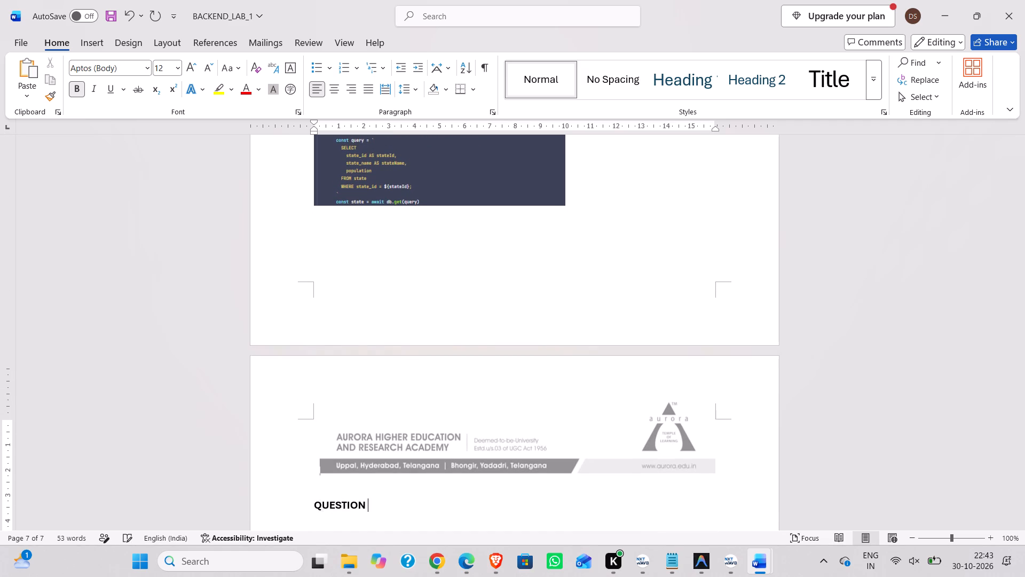
key(4)
key(shift+colon)
key(Return)
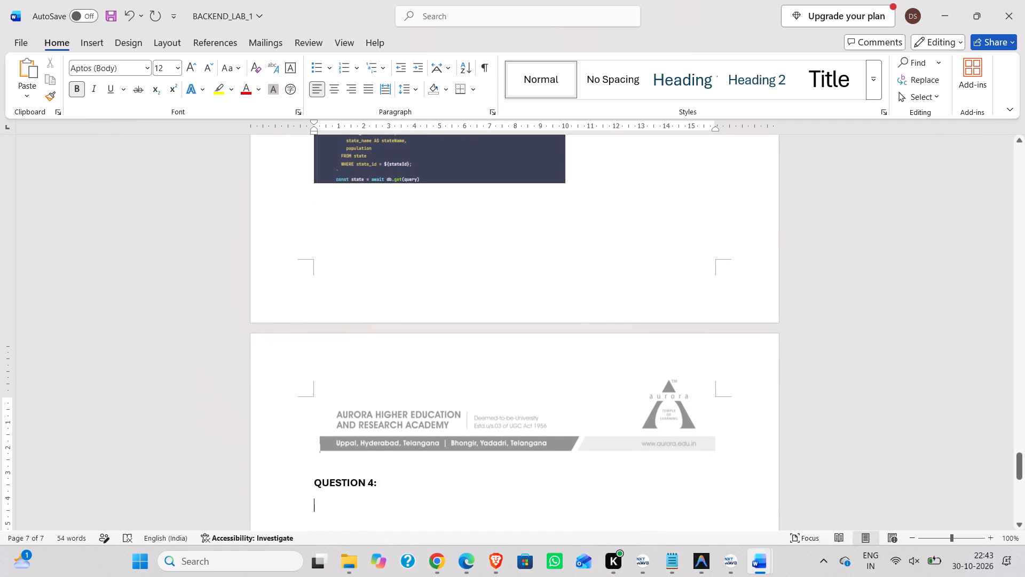
Switch to the browser and close the Covid-19 India code preview and test-case submission pages.
key(alt+Tab)
click(528, 18)
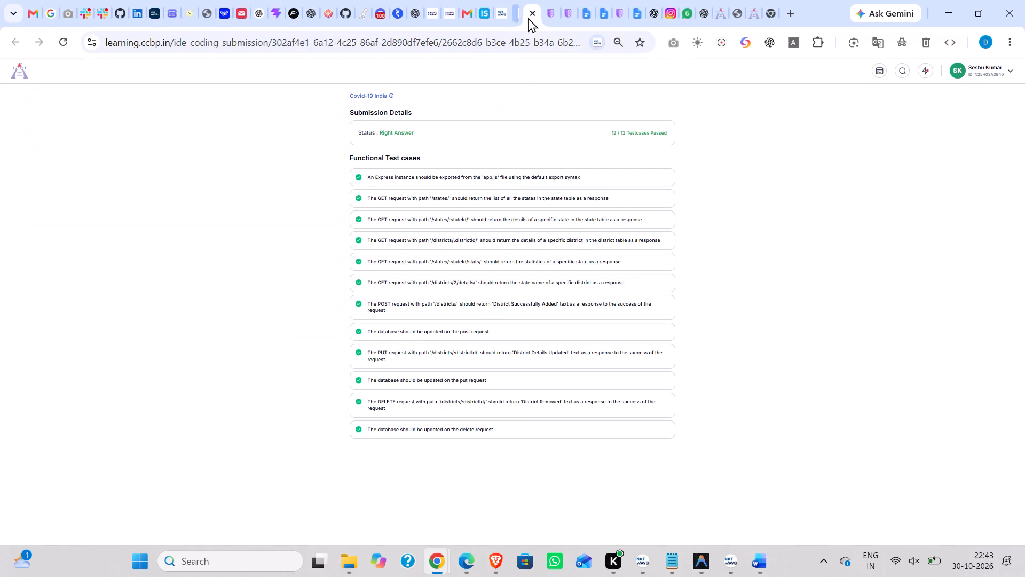
click(528, 18)
Return from the Covid-19 India question to its course page and open another coding question for Question 4.
click(504, 13)
ctrl+scroll(307, 301, up, 2)
click(12, 110)
click(18, 113)
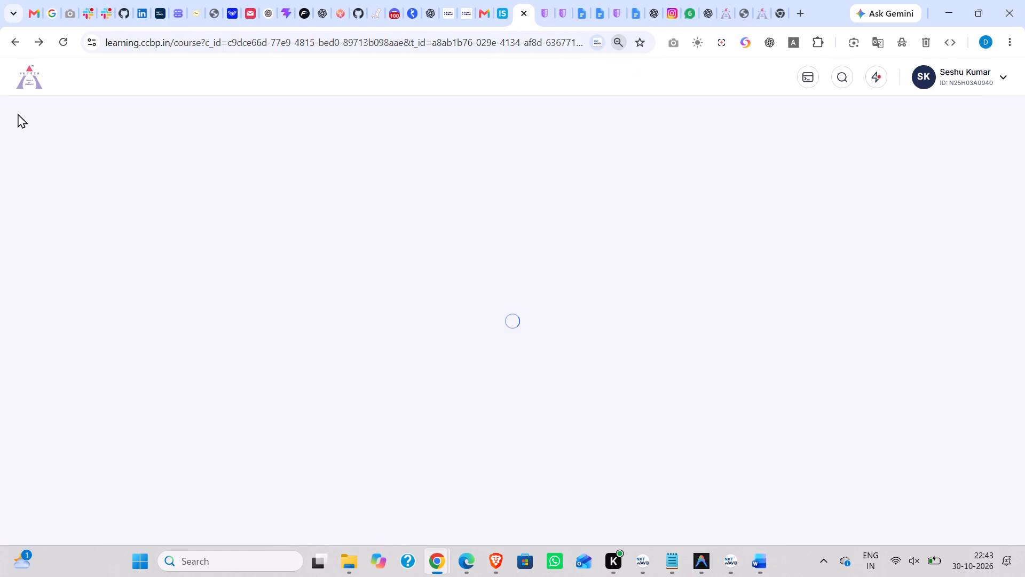
click(998, 240)
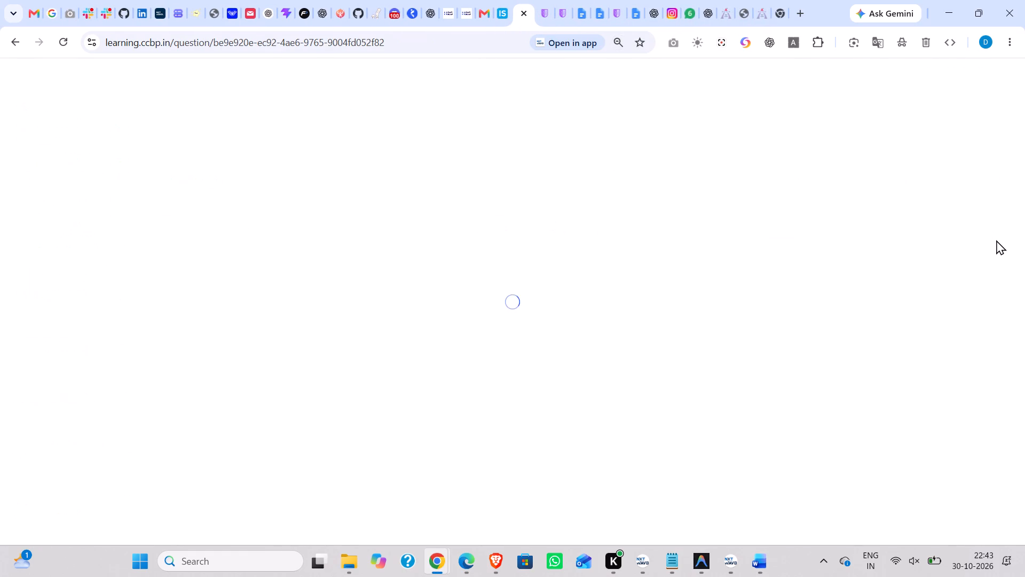
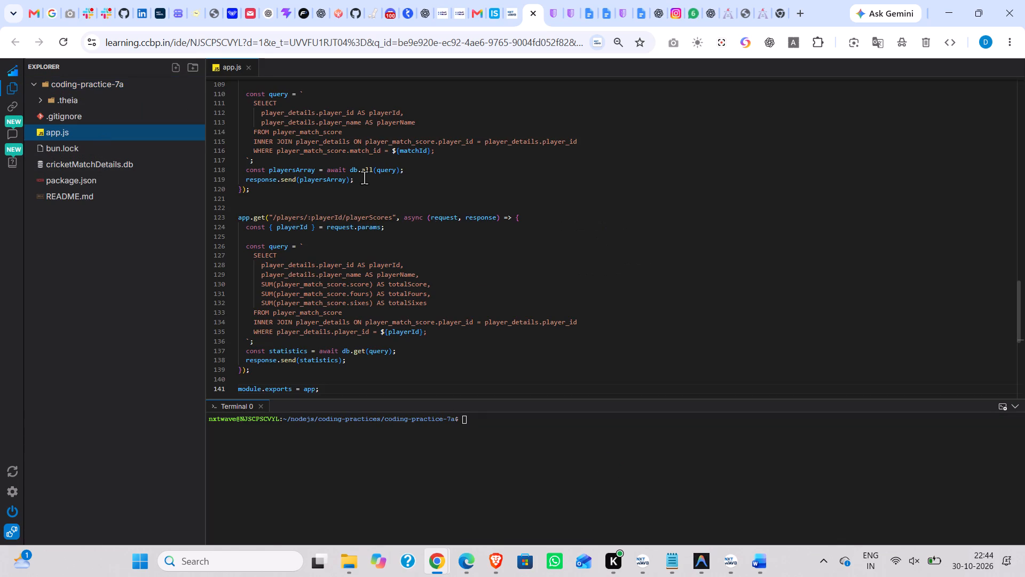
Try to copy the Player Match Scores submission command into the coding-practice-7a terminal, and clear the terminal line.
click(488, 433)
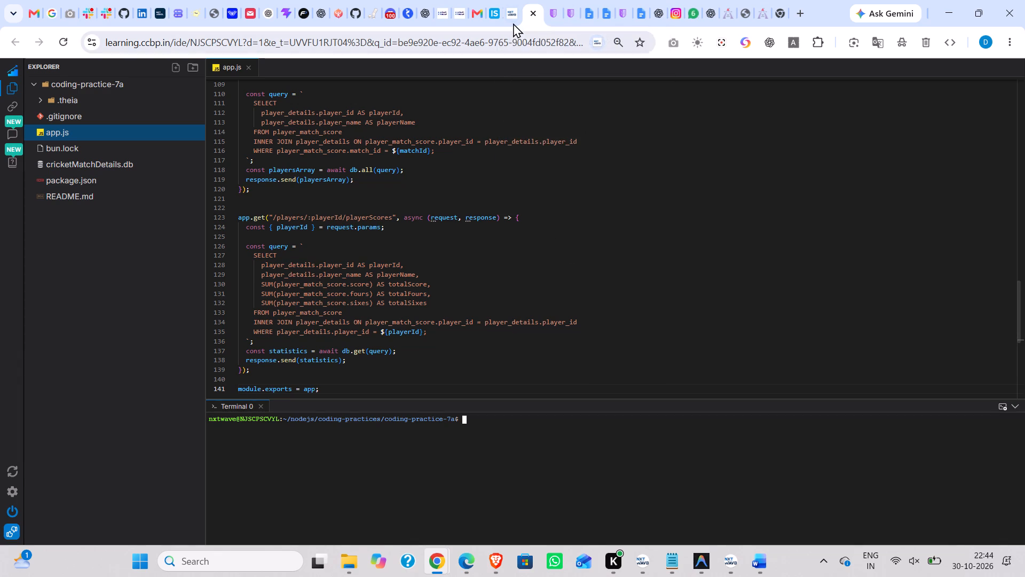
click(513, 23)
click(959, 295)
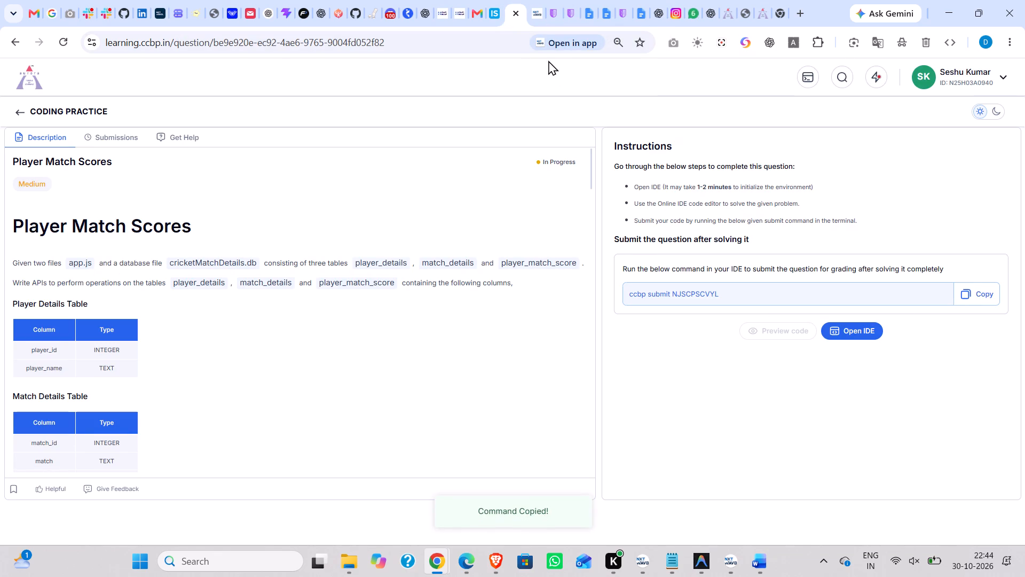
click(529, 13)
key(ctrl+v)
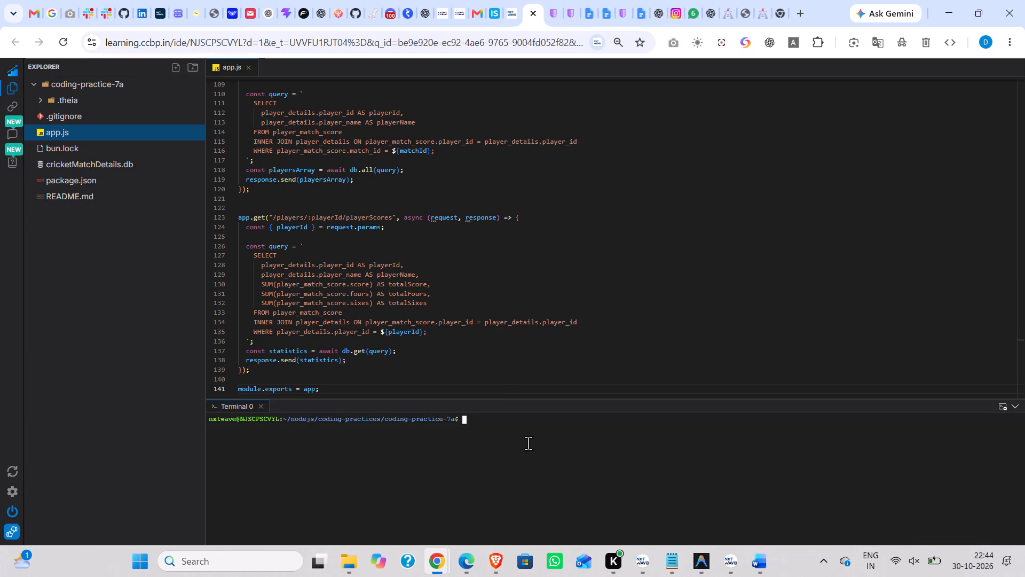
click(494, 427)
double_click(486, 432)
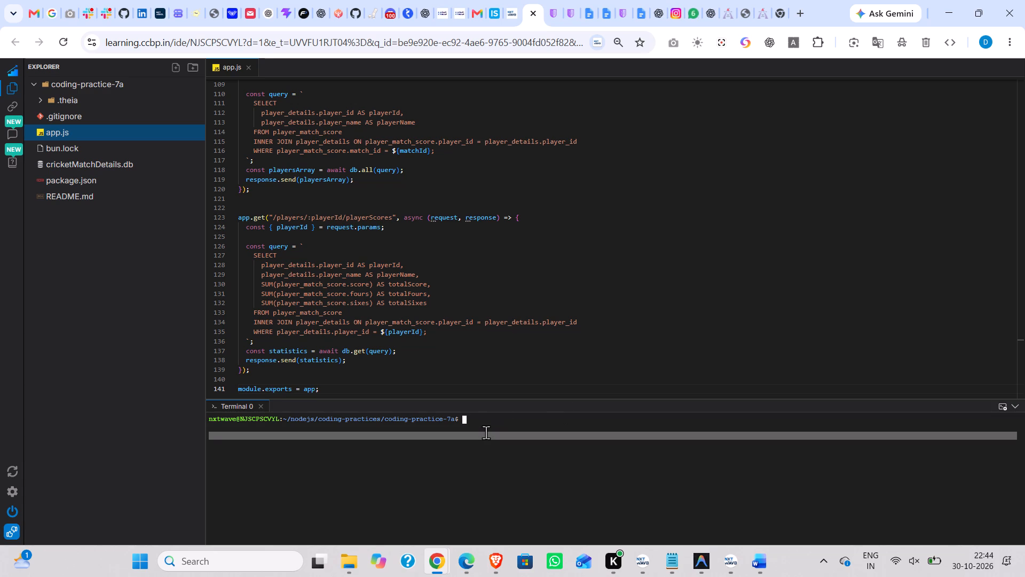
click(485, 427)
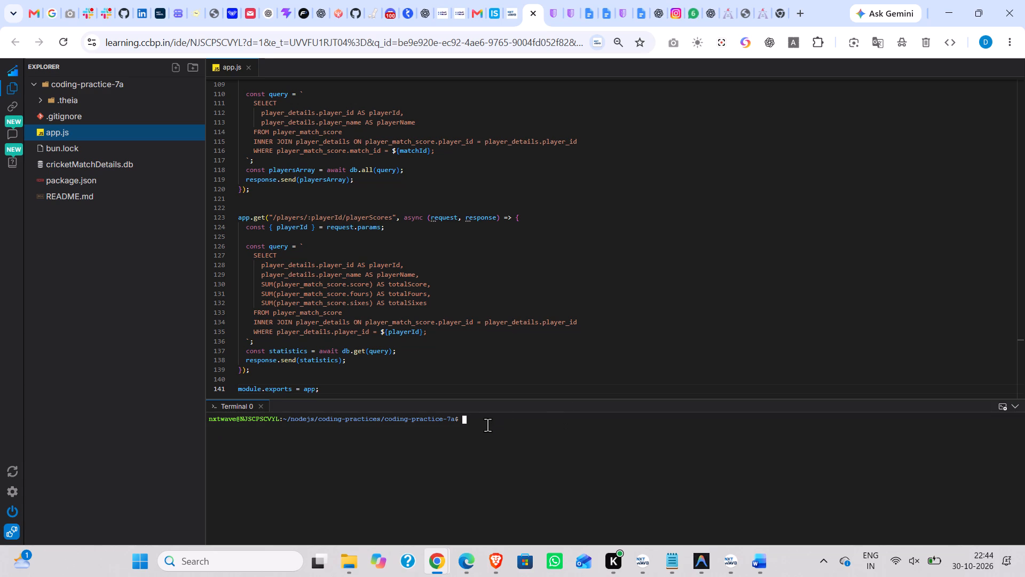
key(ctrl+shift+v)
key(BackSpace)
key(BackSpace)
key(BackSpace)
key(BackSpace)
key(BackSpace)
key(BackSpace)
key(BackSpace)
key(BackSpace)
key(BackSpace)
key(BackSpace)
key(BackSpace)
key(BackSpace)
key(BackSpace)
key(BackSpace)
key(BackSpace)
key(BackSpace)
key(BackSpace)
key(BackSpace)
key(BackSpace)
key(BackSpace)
Copy the submission command "ccbp submit NJSCPSCVYL" from the Player Match Scores question and run it in the coding-practice-7a terminal.
click(509, 7)
click(976, 299)
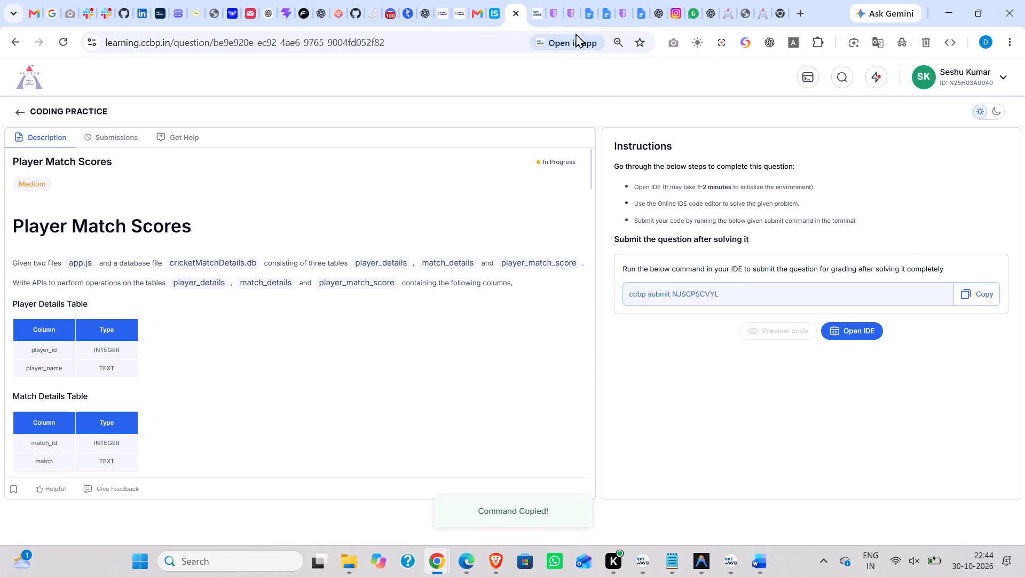
click(543, 17)
key(ctrl+shift+v)
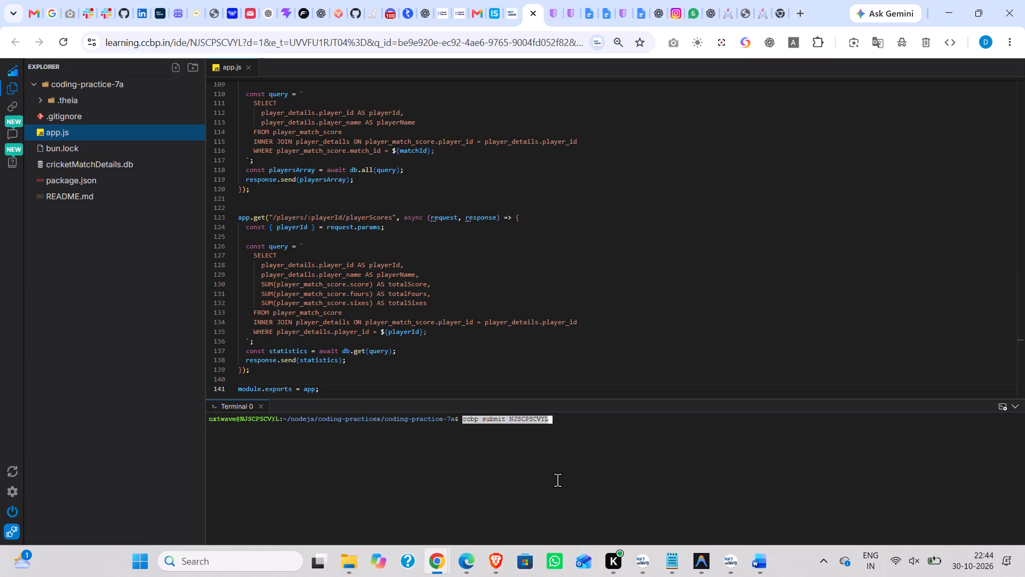
key(Return)
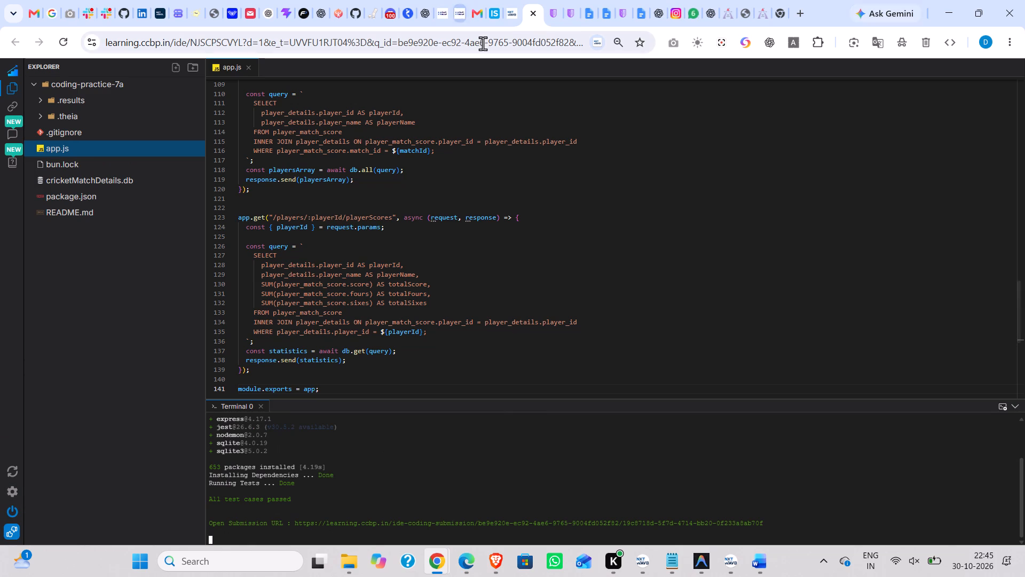
Close the IDE page and show the Player Match Scores question down to its Player Match Score Table.
click(531, 14)
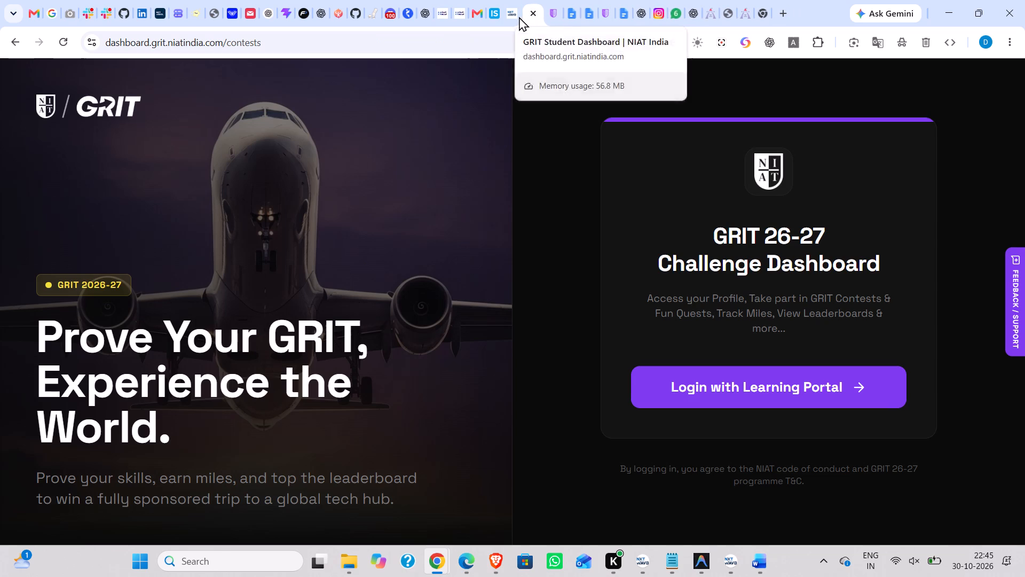
click(517, 14)
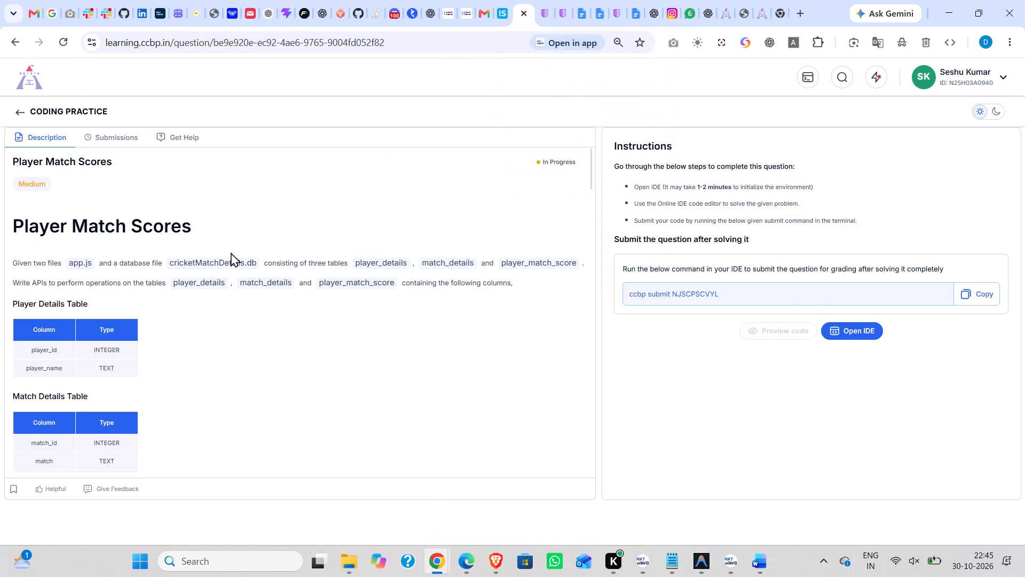
ctrl+scroll(231, 252, down, 1)
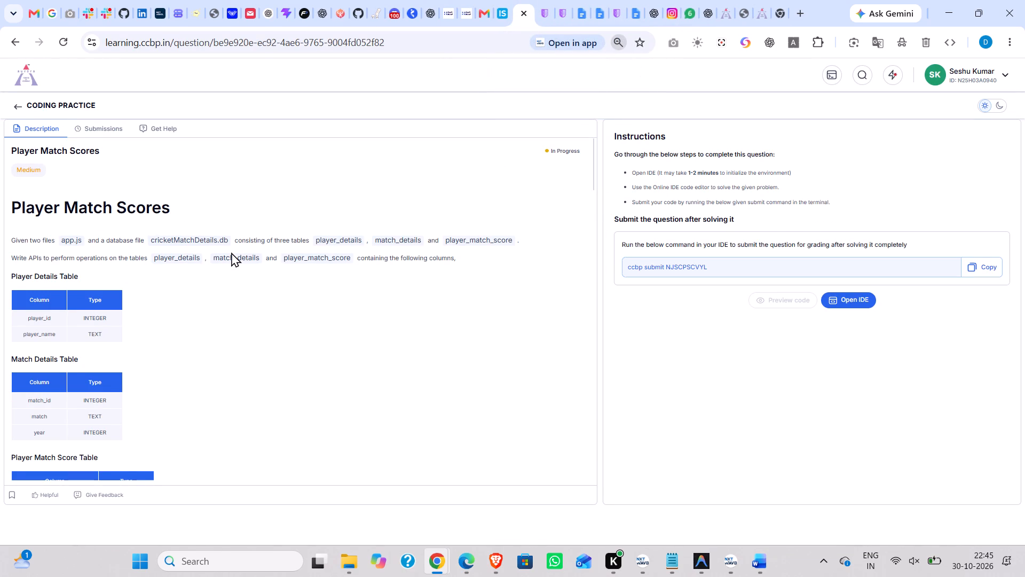
ctrl+scroll(231, 252, down, 1)
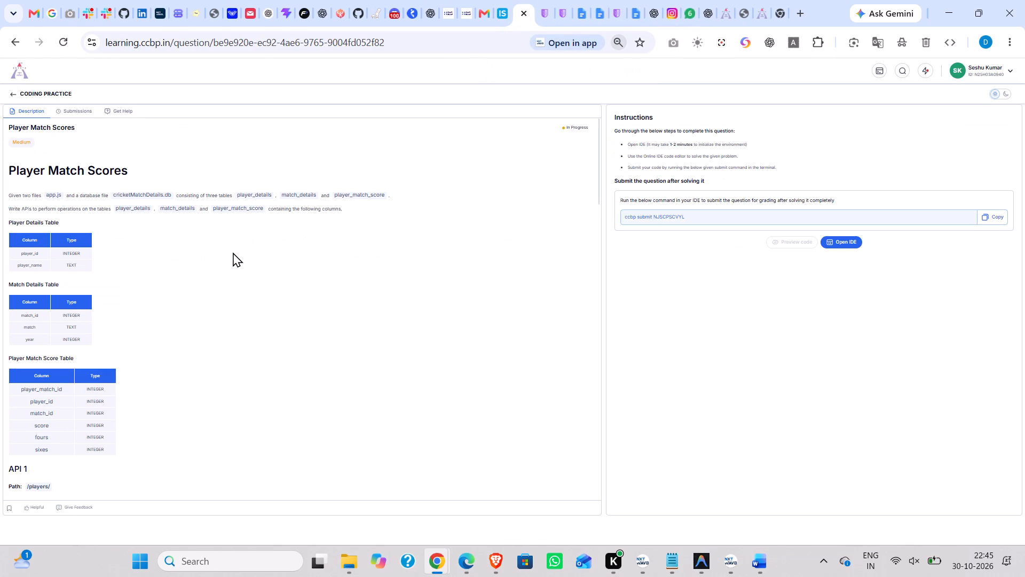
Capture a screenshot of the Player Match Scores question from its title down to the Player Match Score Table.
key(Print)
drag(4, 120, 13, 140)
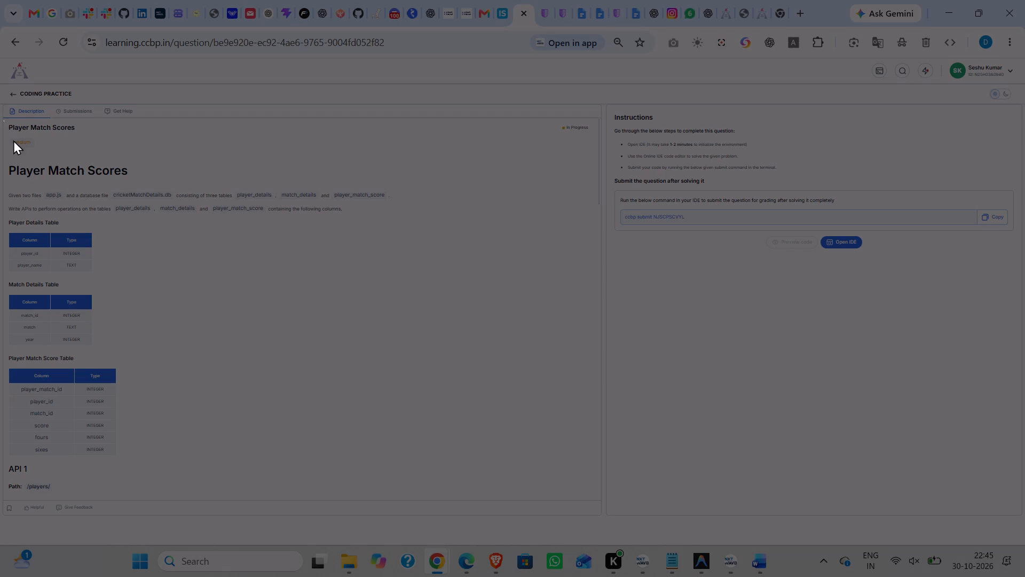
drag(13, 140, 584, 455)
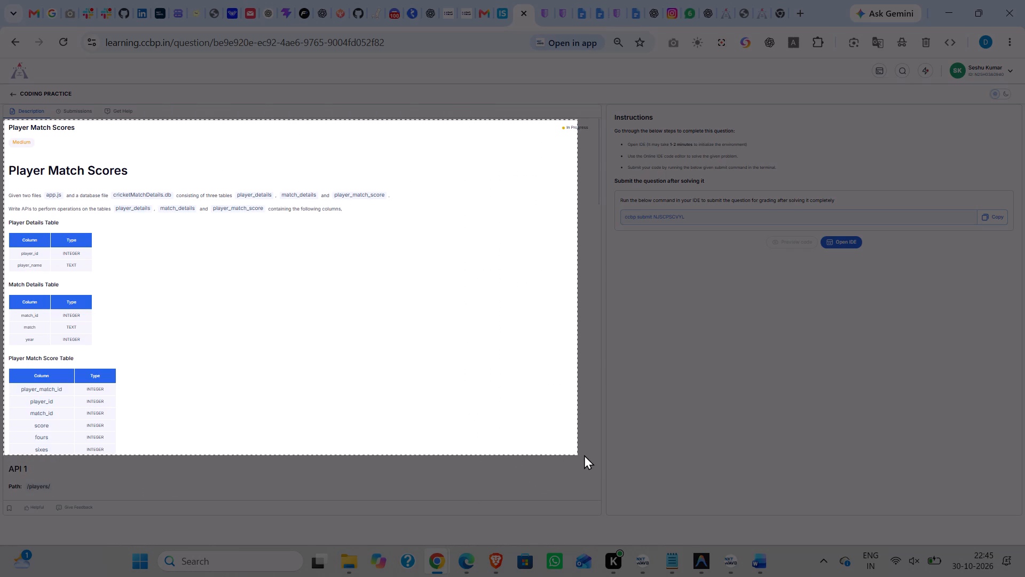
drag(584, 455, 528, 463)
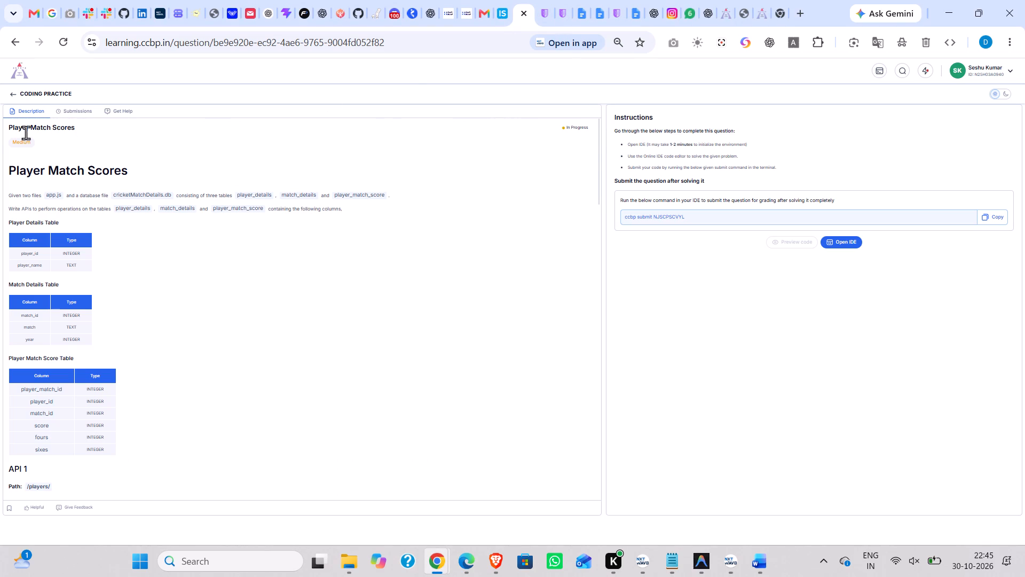
Reload the question page and capture the Player Match Scores description with its status label, down to the Player Match Score Table.
click(73, 39)
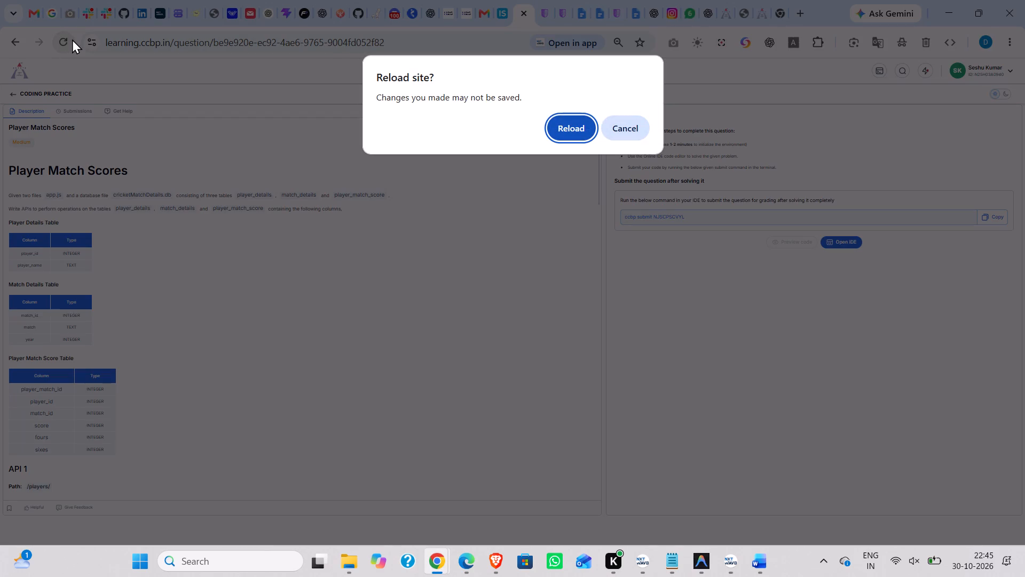
click(554, 136)
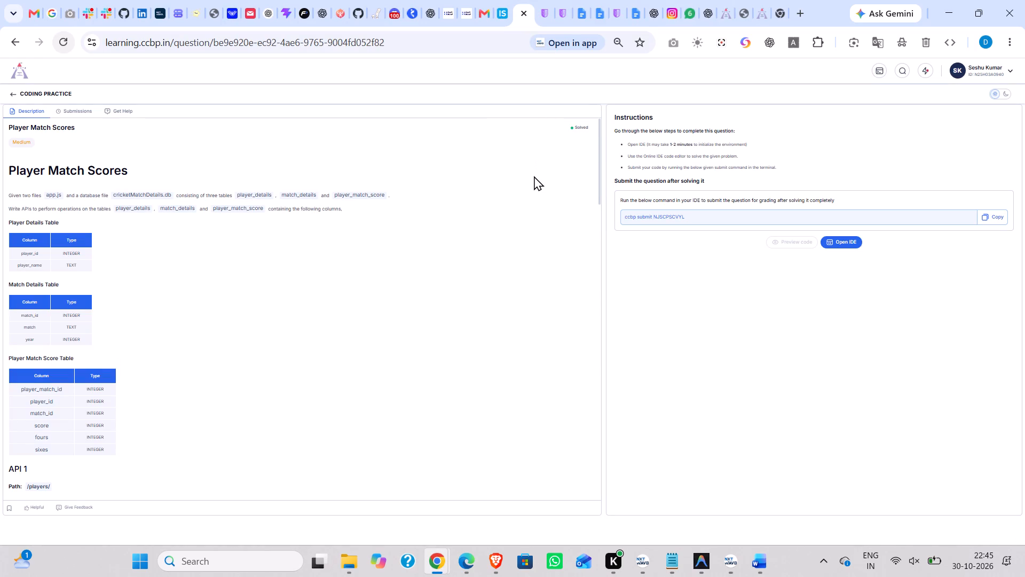
key(Print)
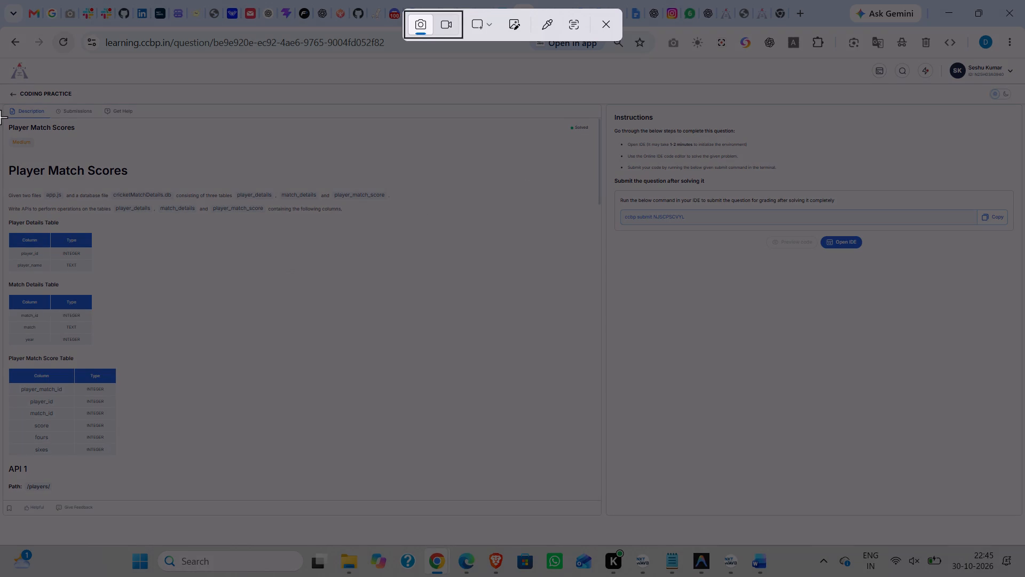
drag(2, 123, 395, 399)
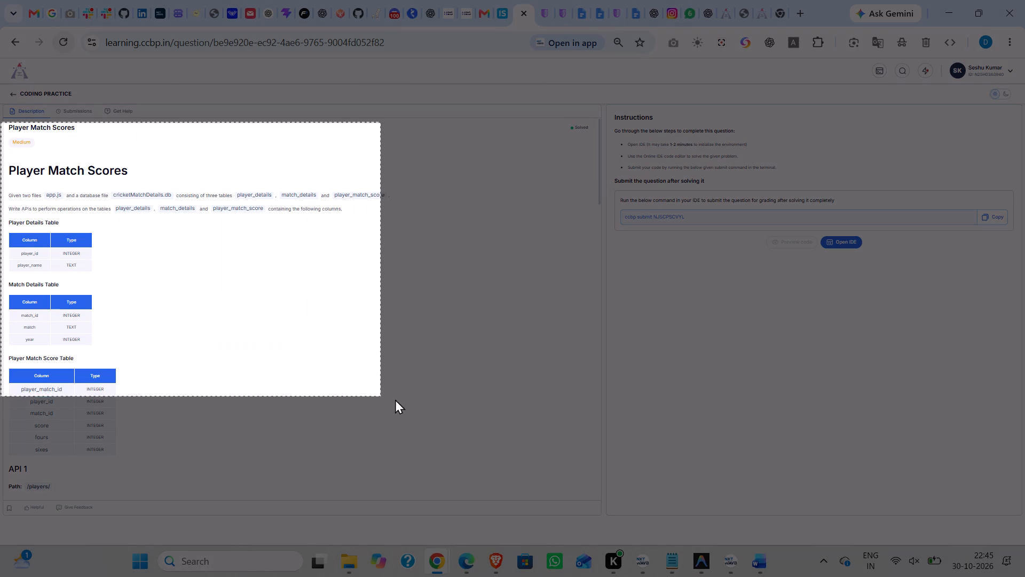
drag(395, 399, 596, 465)
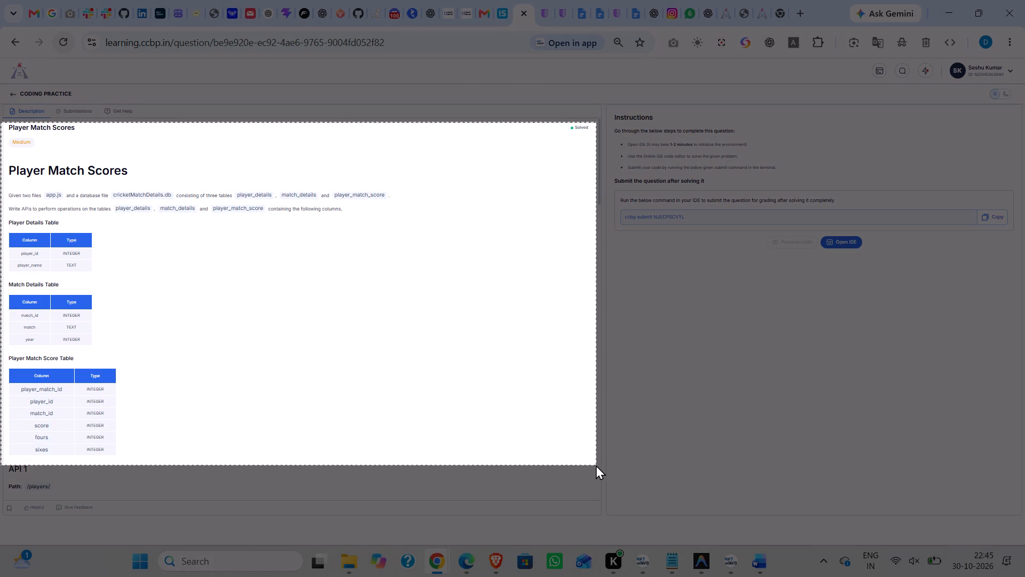
drag(596, 465, 595, 464)
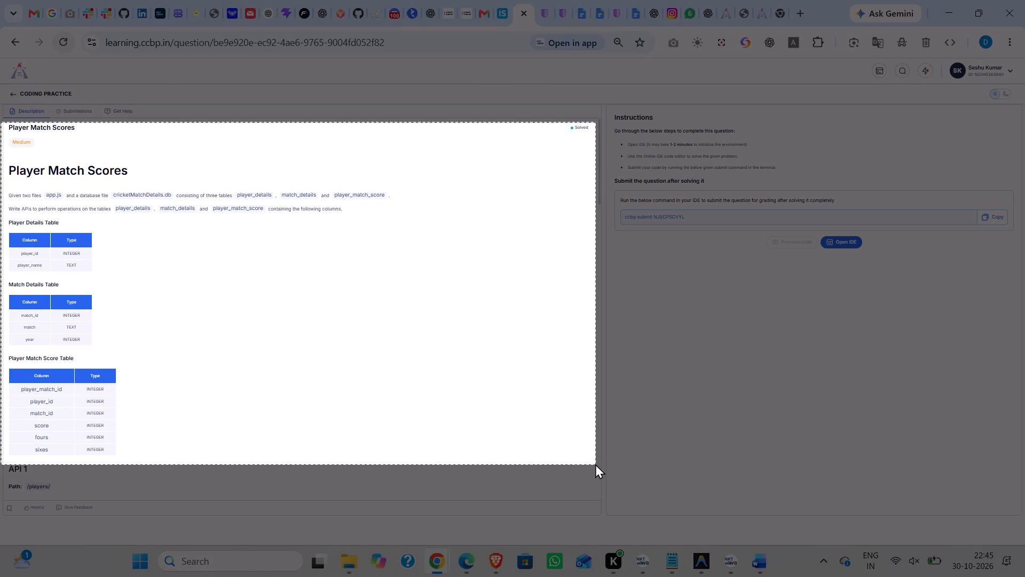
drag(595, 464, 594, 459)
Paste the Player Match Scores screenshot under the "QUESTION 4:" heading in the Word report and slightly reduce its height.
key(alt+Tab)
ctrl+click(592, 459)
key(ctrl+v)
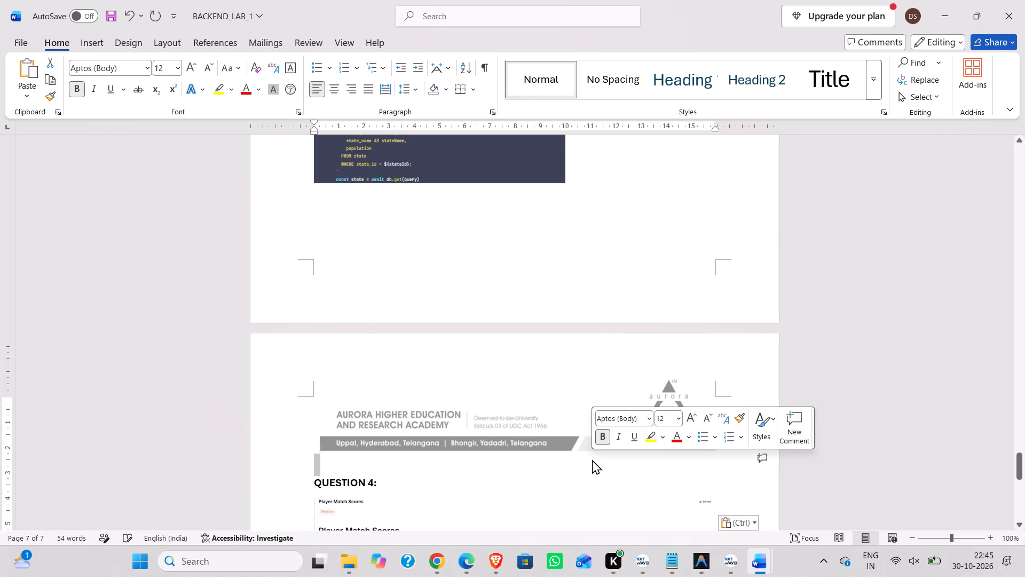
scroll(484, 446, down, 6)
click(445, 390)
scroll(445, 390, down, 5)
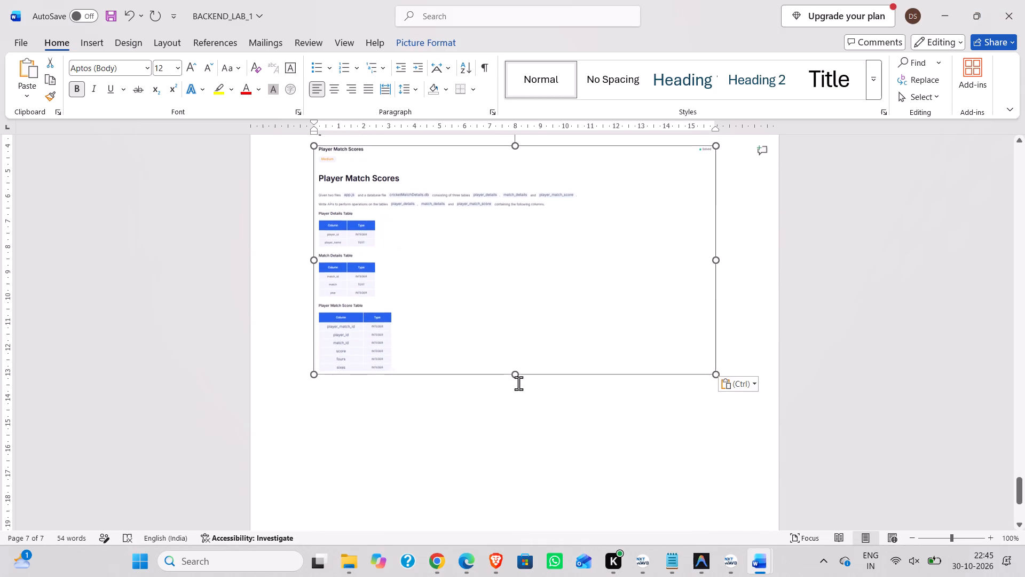
scroll(498, 403, down, 8)
scroll(581, 412, up, 5)
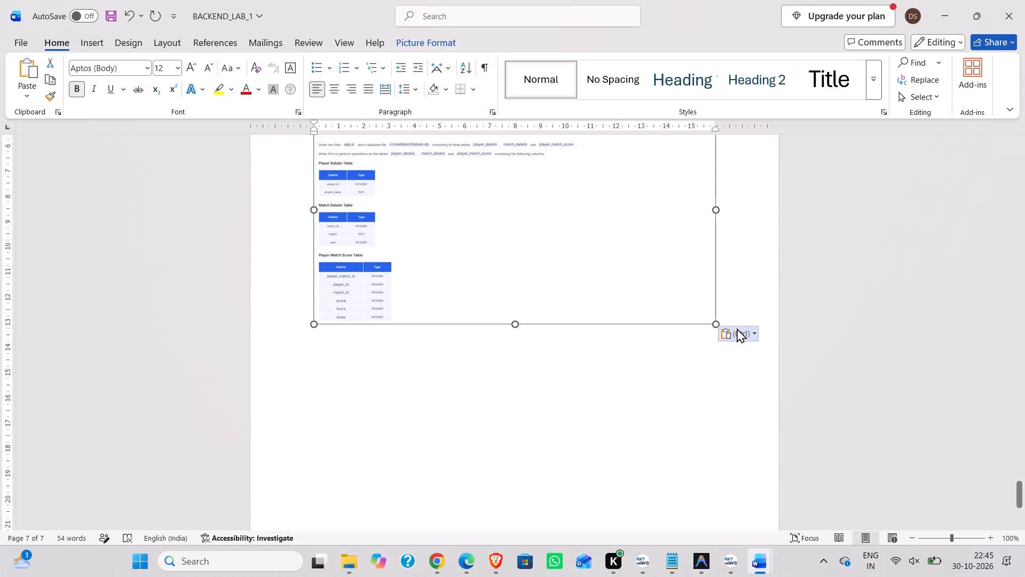
drag(517, 324, 514, 301)
scroll(531, 350, up, 5)
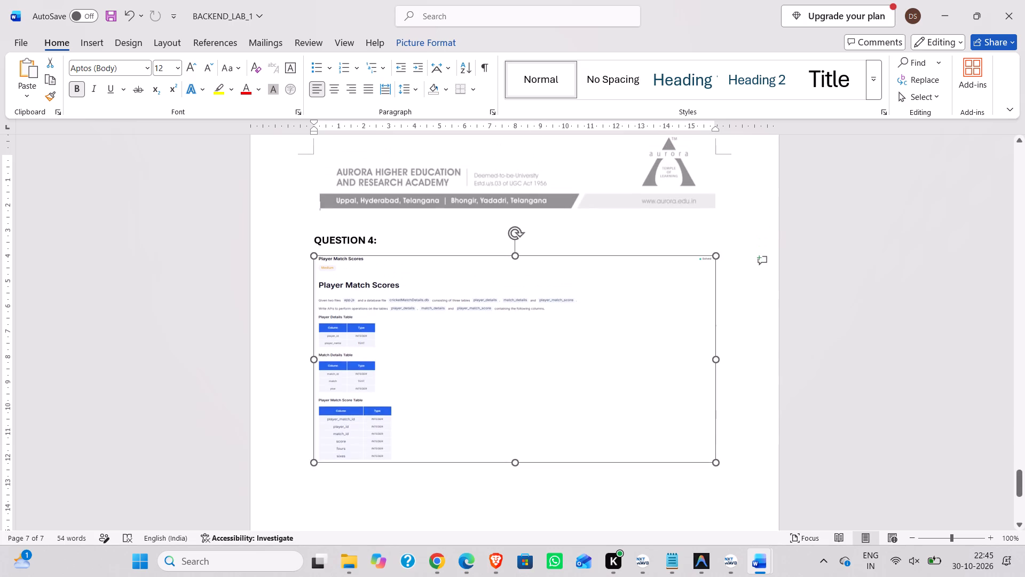
scroll(538, 382, down, 4)
Add the heading "TESTCASES:" below the Player Match Scores screenshot, separated by an empty line and followed by a new line.
click(739, 337)
key(Return)
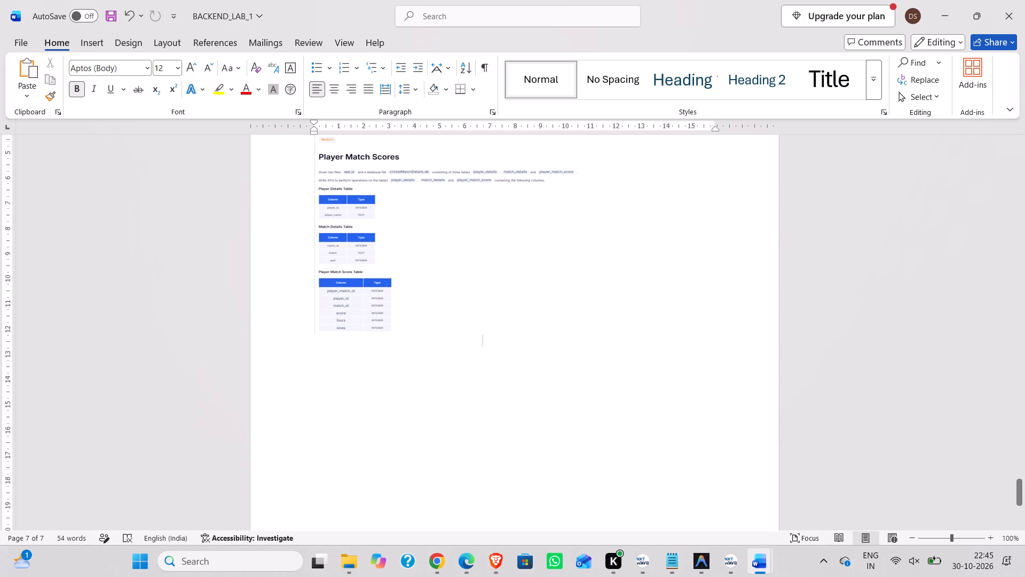
key(Return)
text(TESTCASES)
key(shift+colon)
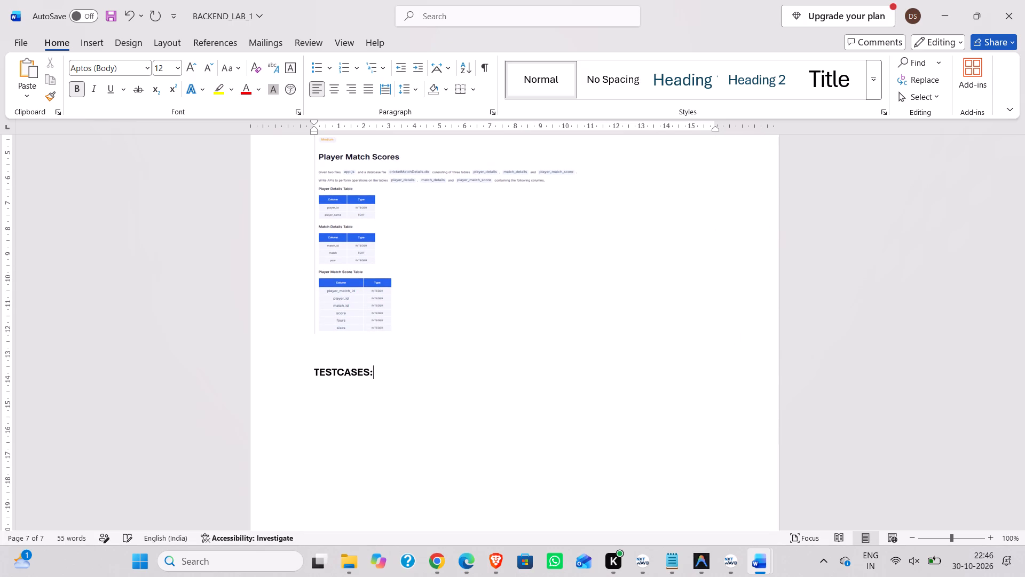
key(shift+Return)
Switch to Chrome, reload the Player Match Scores question page and open its IDE workspace.
key(alt+Tab)
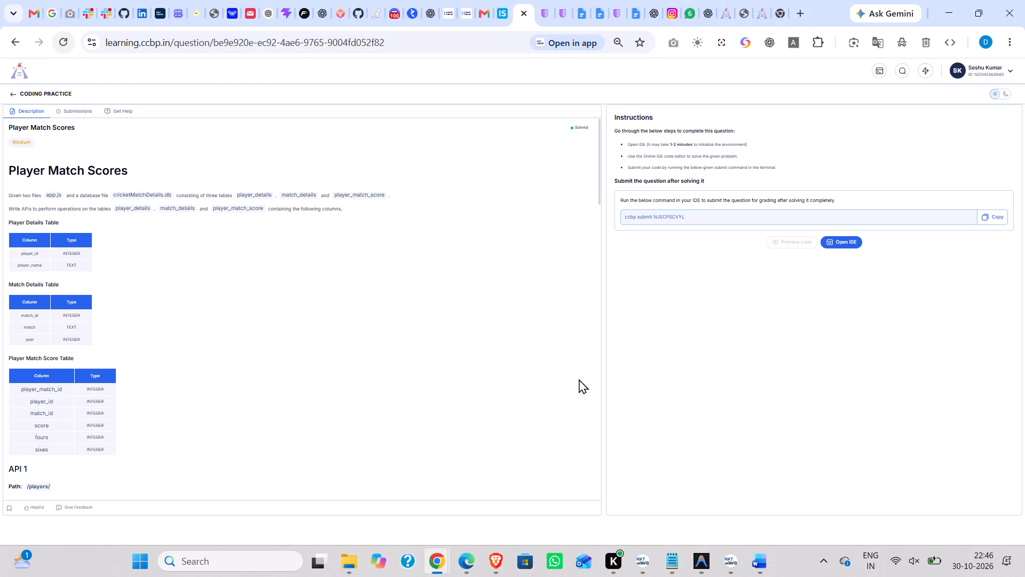
ctrl+scroll(445, 385, up, 1)
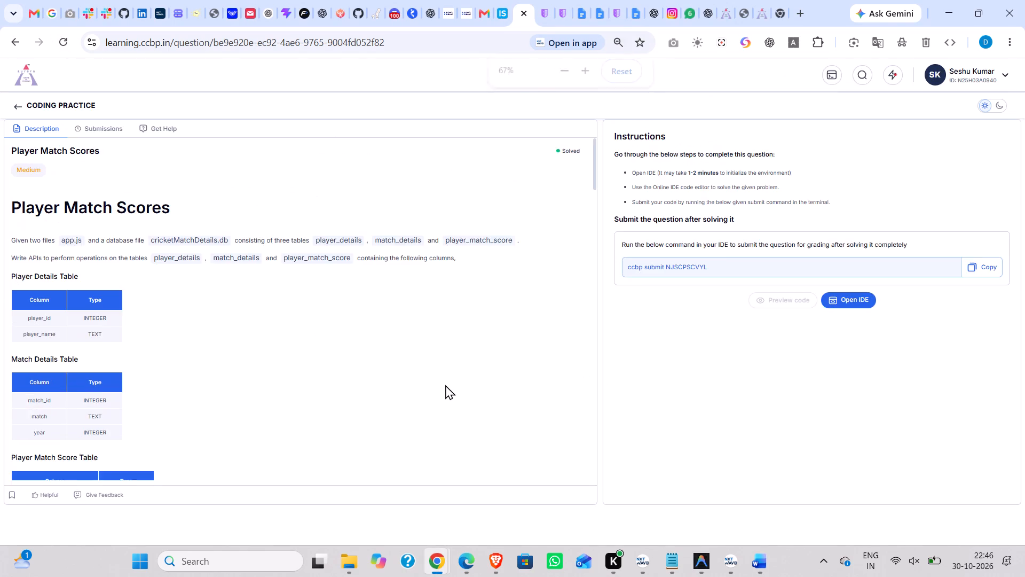
ctrl+scroll(445, 385, up, 1)
ctrl+scroll(443, 385, down, 1)
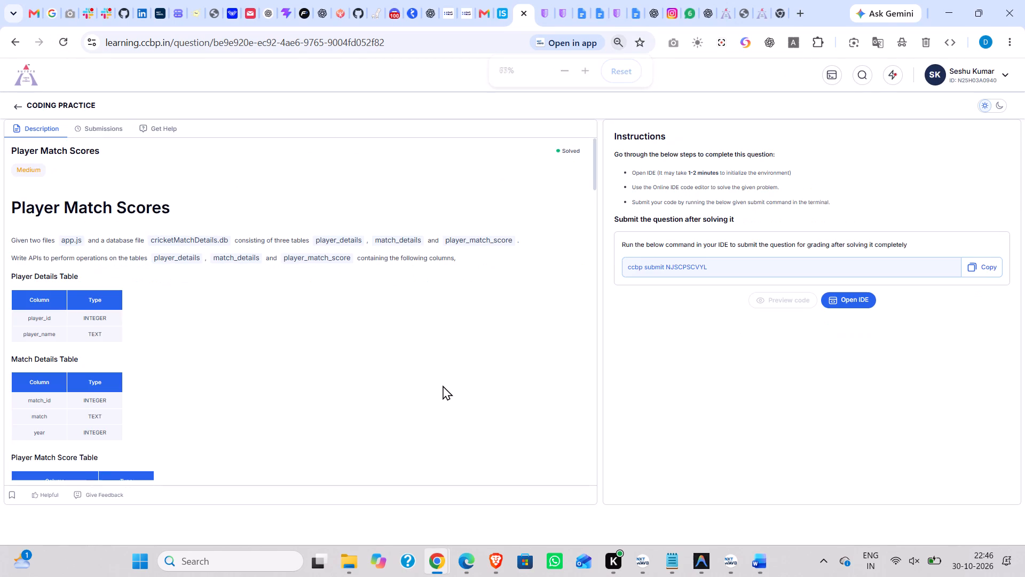
click(62, 48)
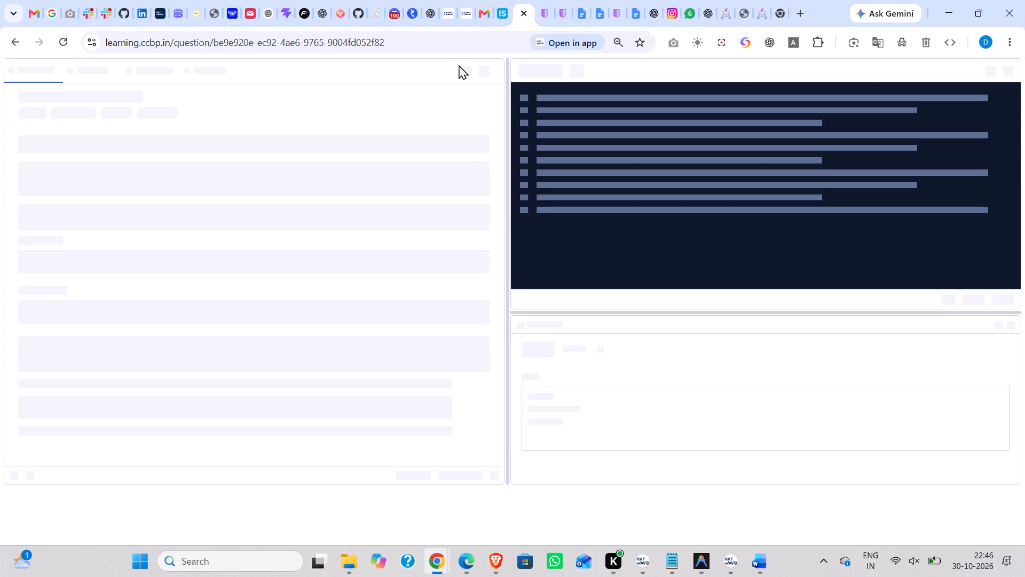
click(782, 297)
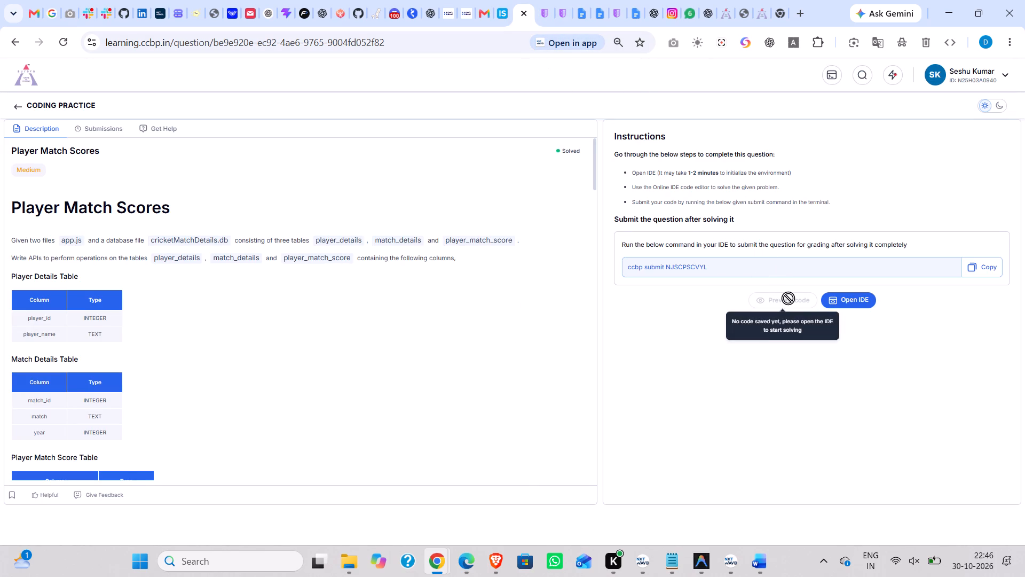
click(73, 44)
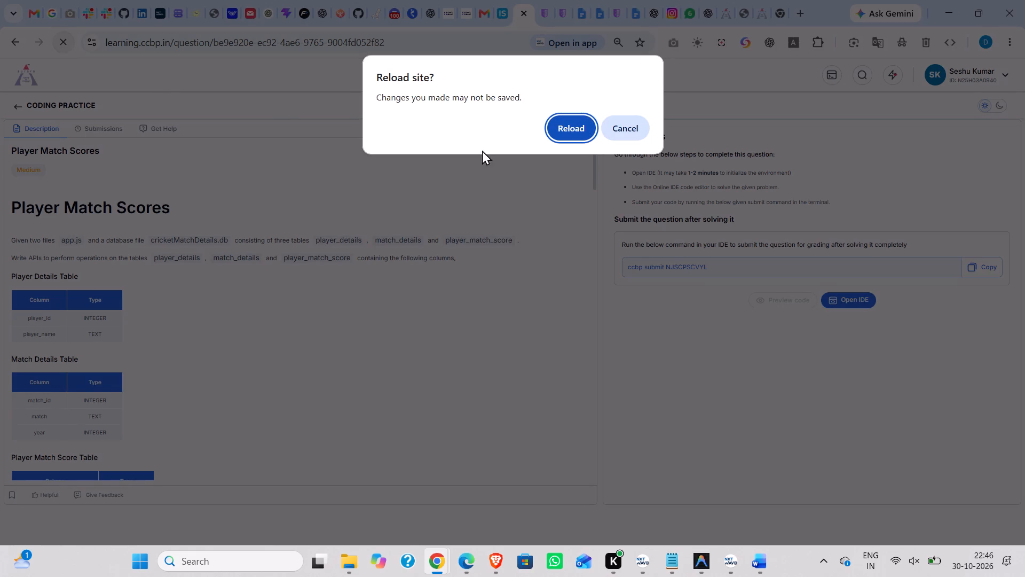
click(593, 121)
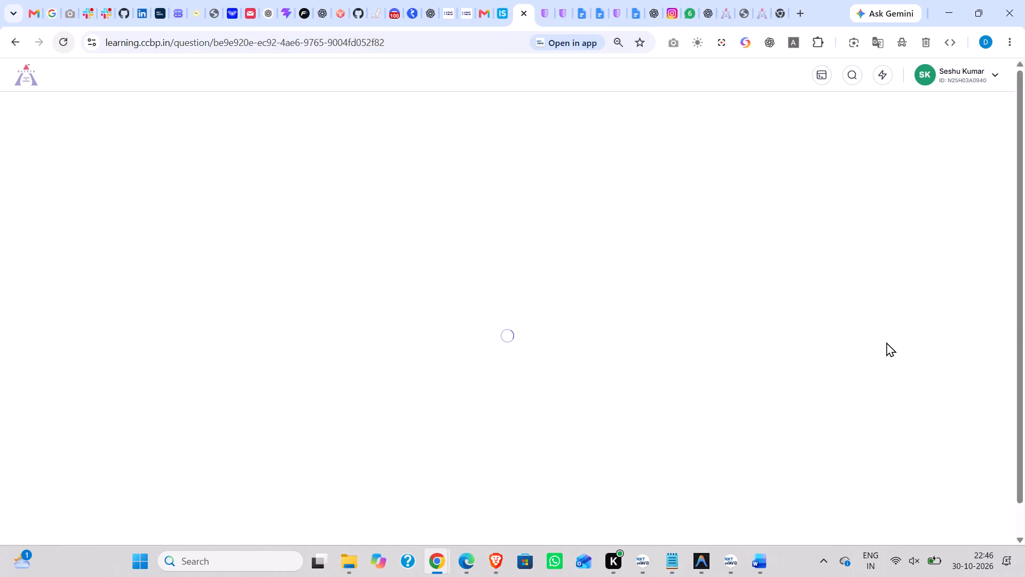
click(866, 306)
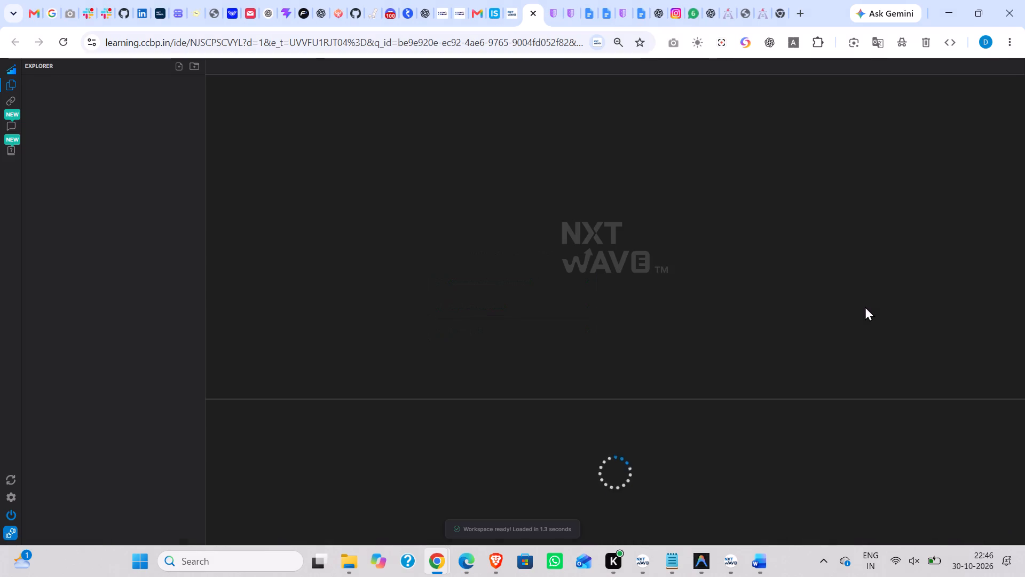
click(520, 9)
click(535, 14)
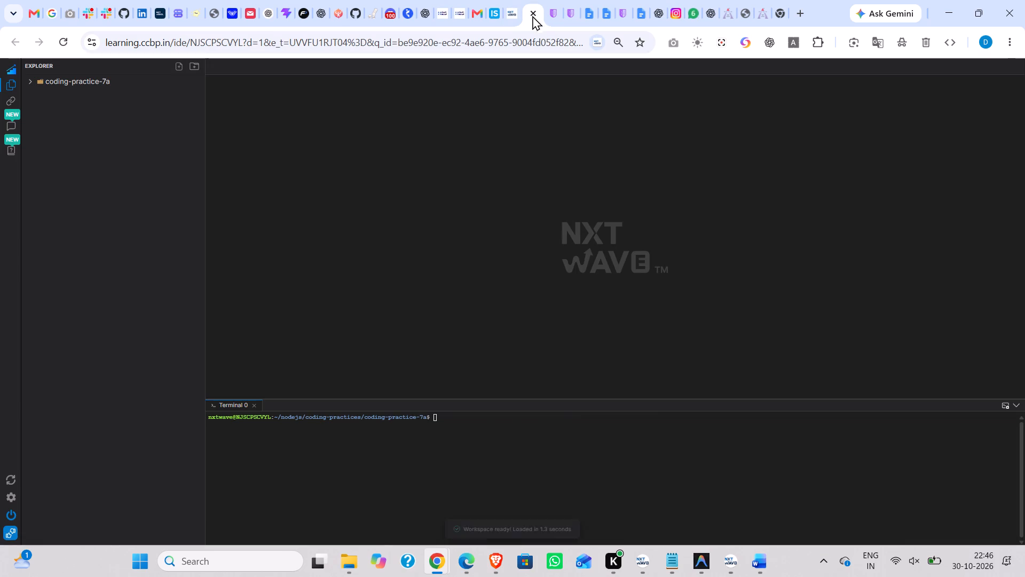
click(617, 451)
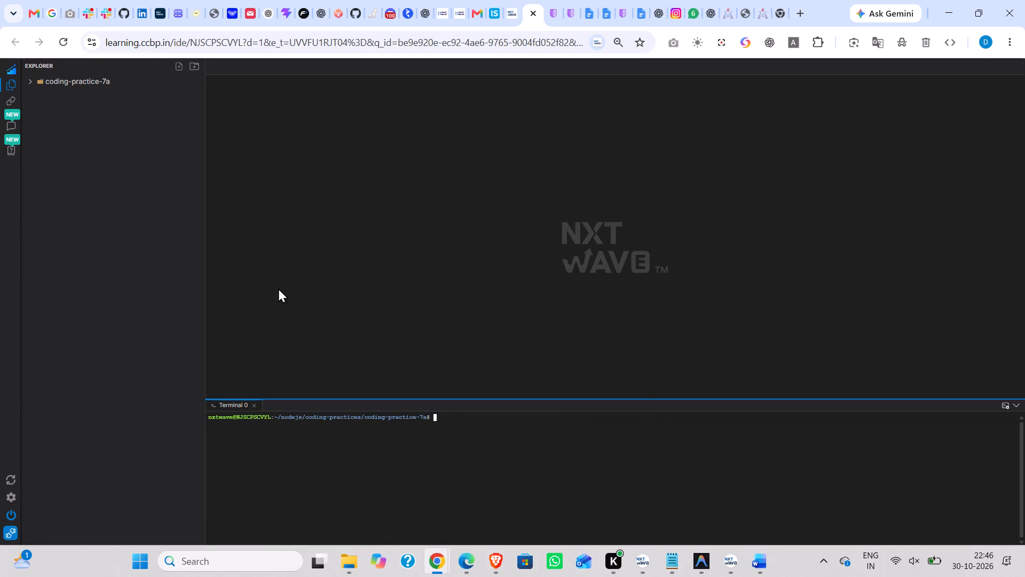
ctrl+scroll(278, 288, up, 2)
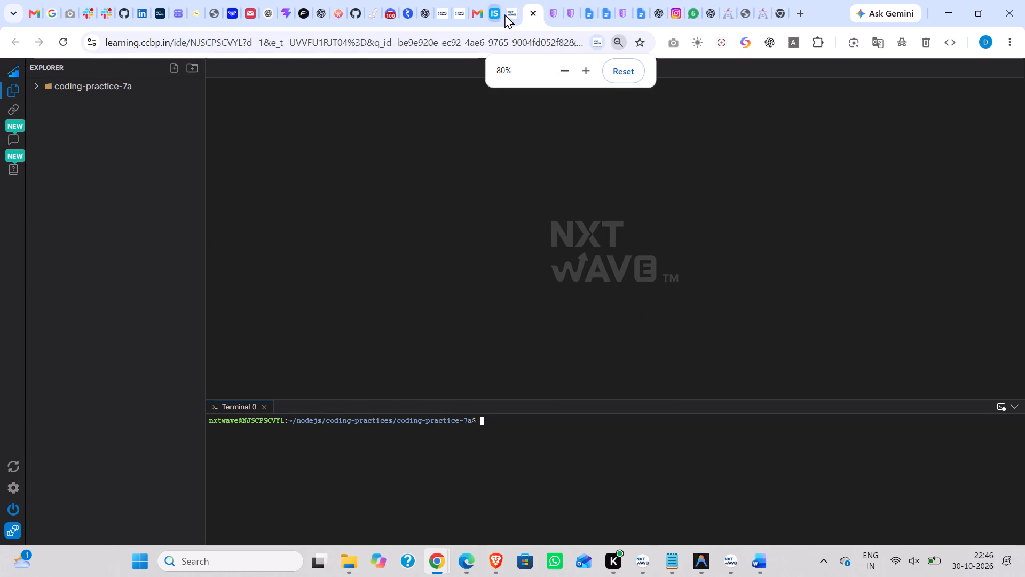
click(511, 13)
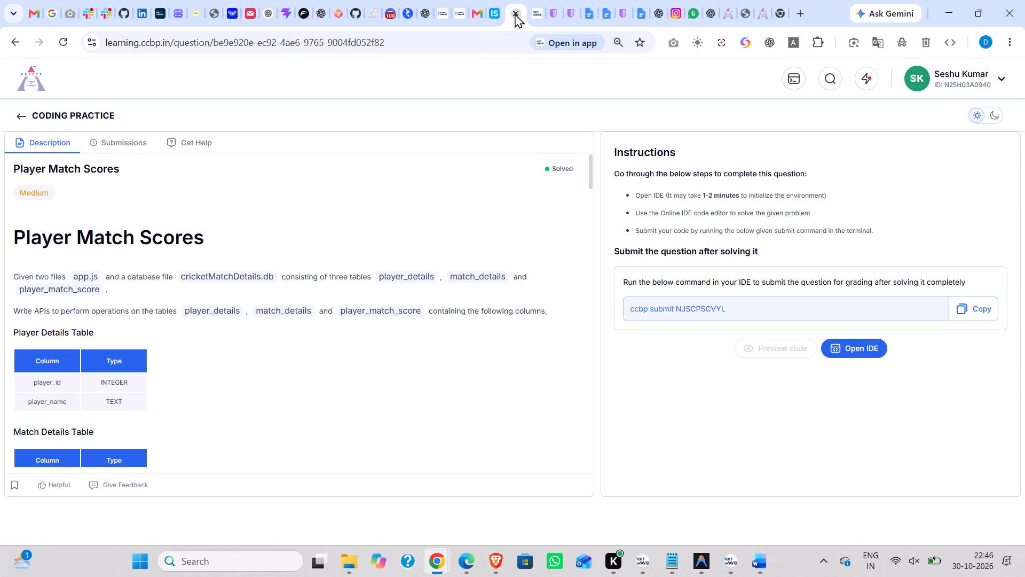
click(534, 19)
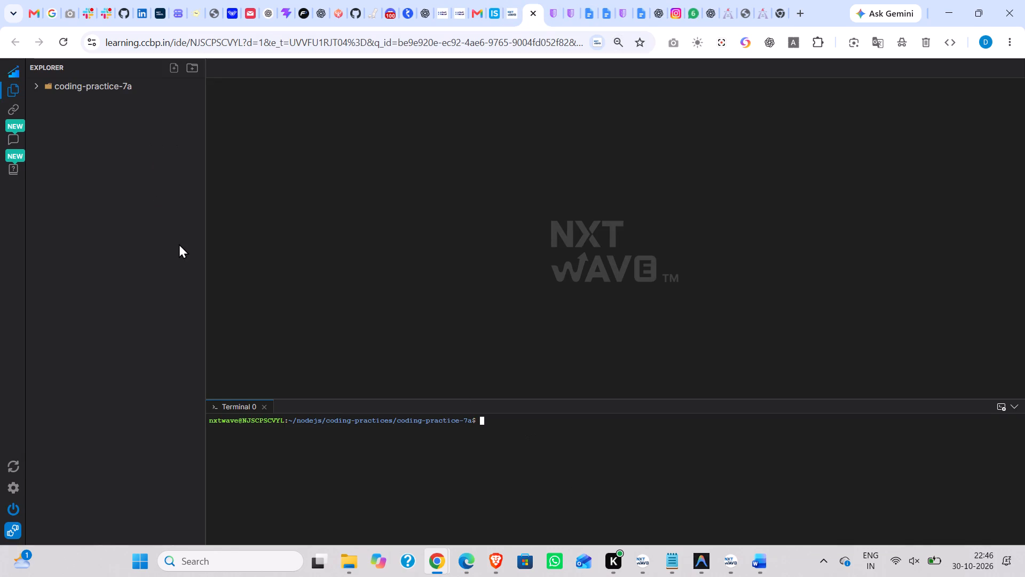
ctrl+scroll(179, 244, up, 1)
Return to the Player Match Scores question page and reload it again.
click(512, 11)
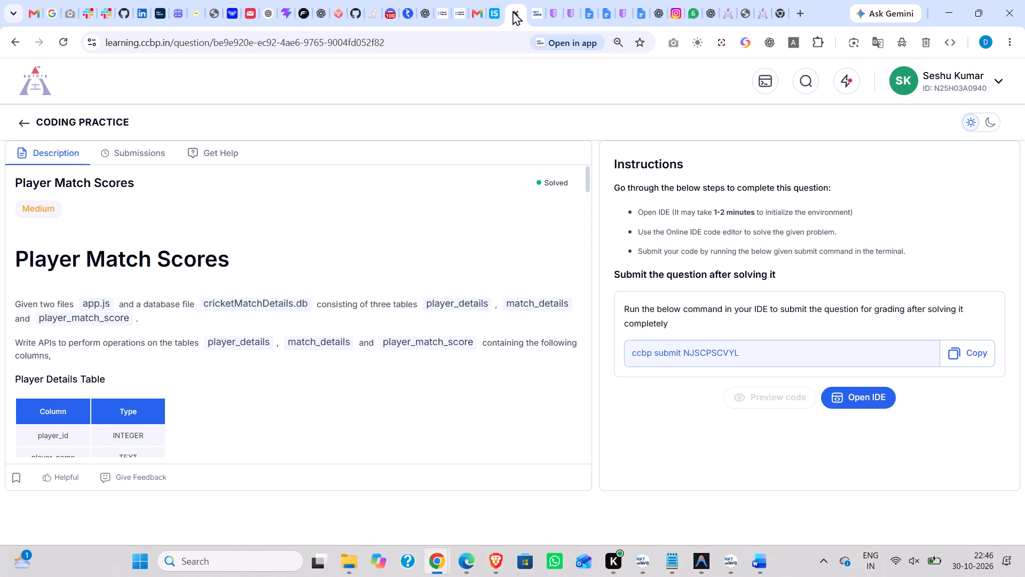
click(56, 39)
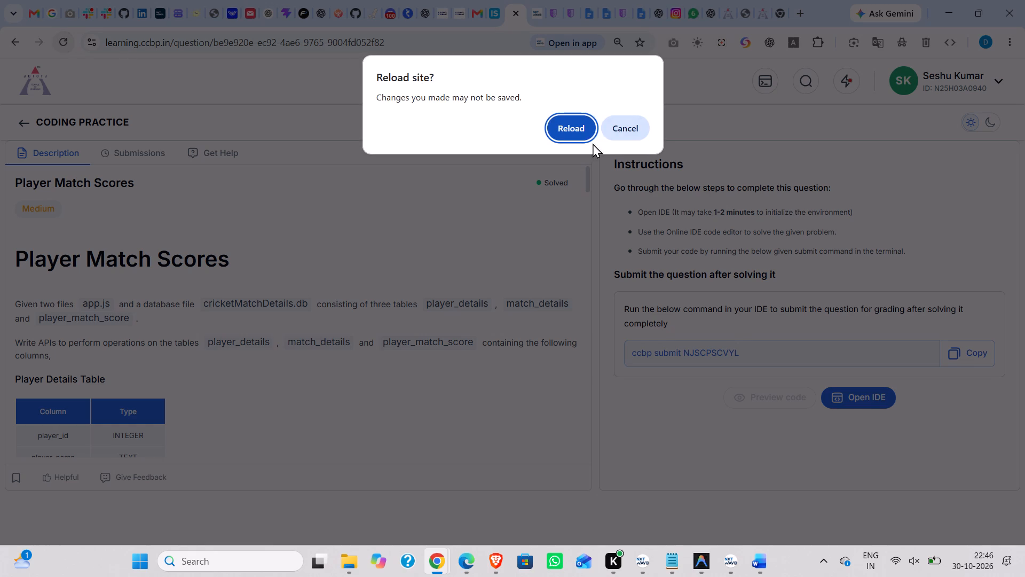
click(590, 127)
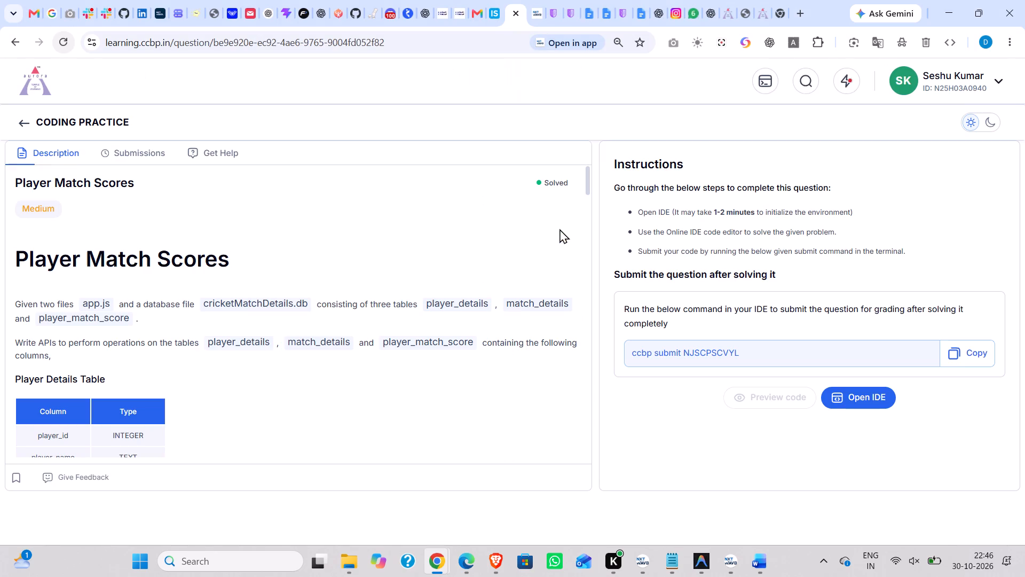
key(Tab)
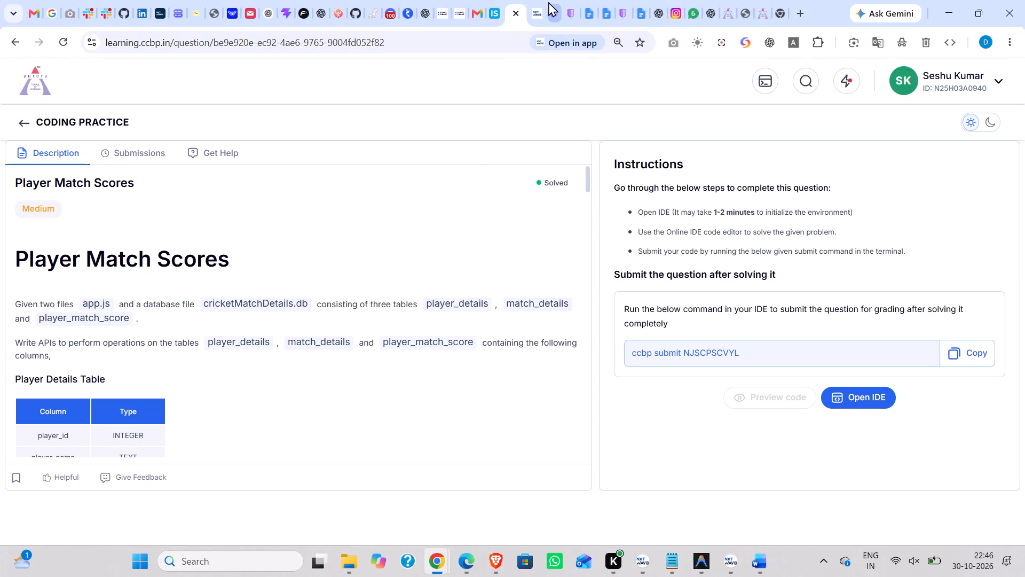
In the IDE workspace, open app.js from the coding-practice-7a folder and collapse the terminal to enlarge the code editor.
click(543, 3)
click(115, 102)
click(118, 95)
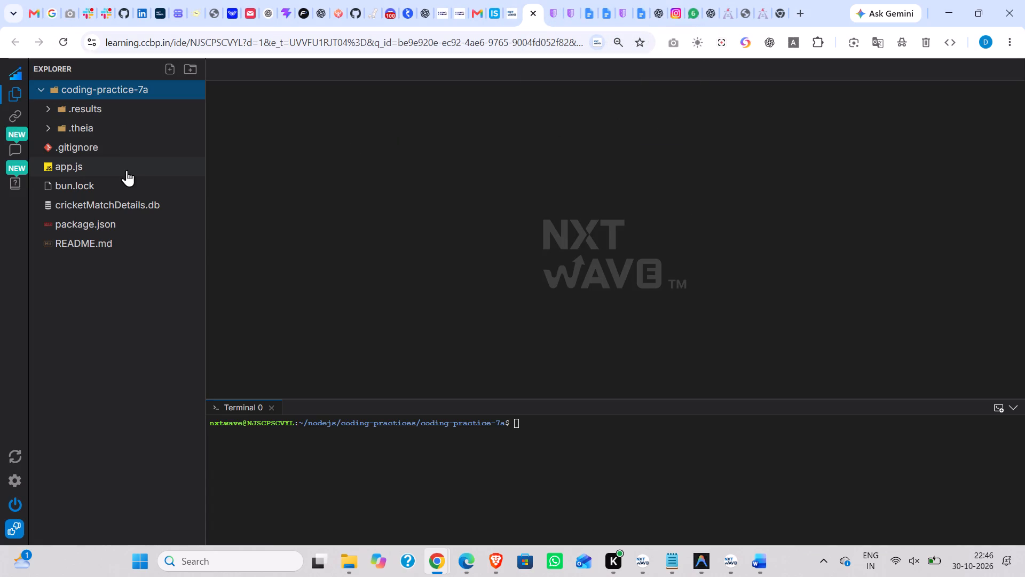
click(119, 173)
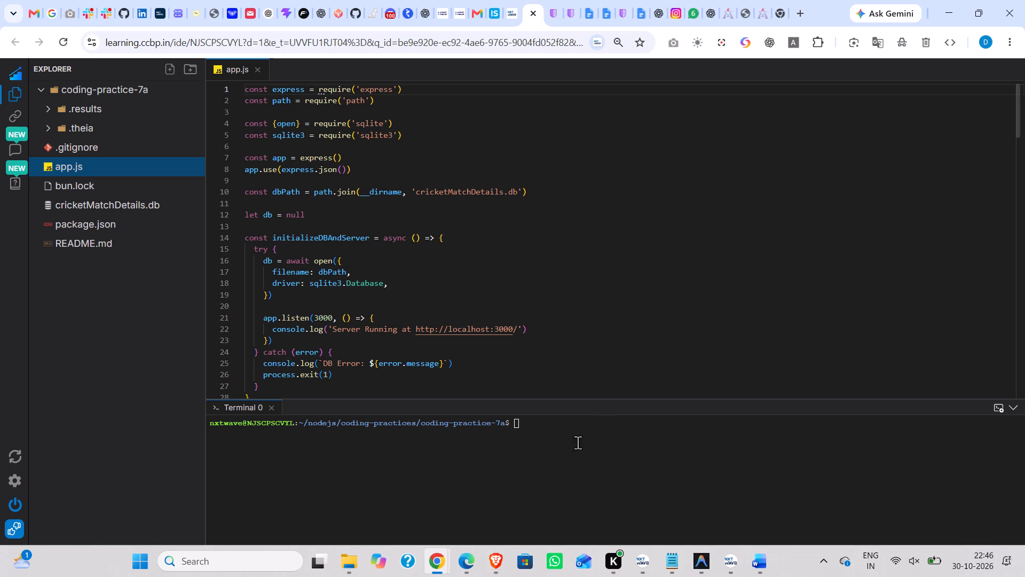
click(601, 397)
click(598, 400)
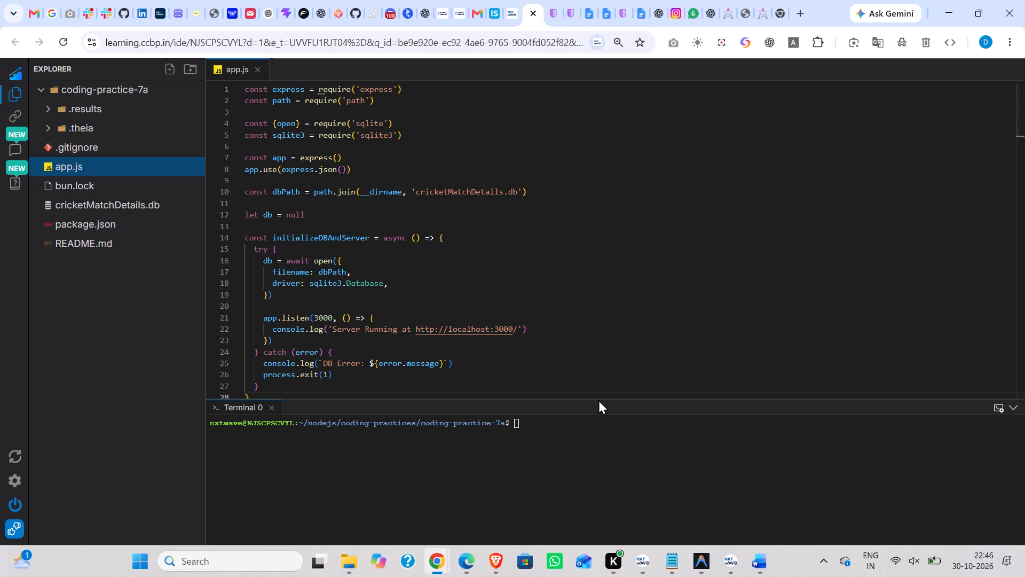
drag(601, 398, 613, 560)
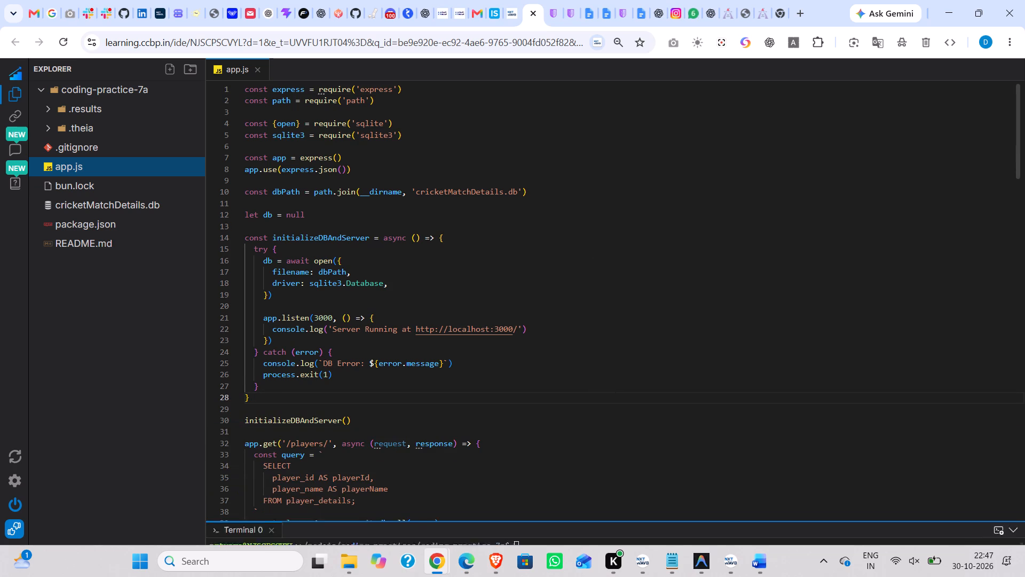
drag(613, 560, 615, 573)
Shrink the page zoom to 67% and capture a screenshot of the app.js code from line 1 down to line 53.
ctrl+scroll(562, 419, down, 1)
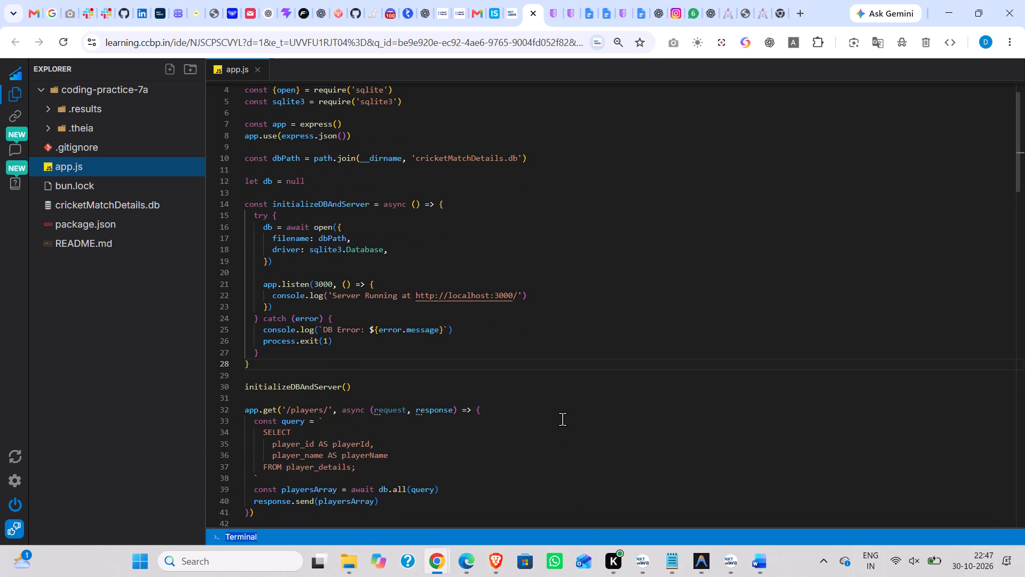
ctrl+scroll(562, 419, down, 2)
scroll(562, 419, up, 6)
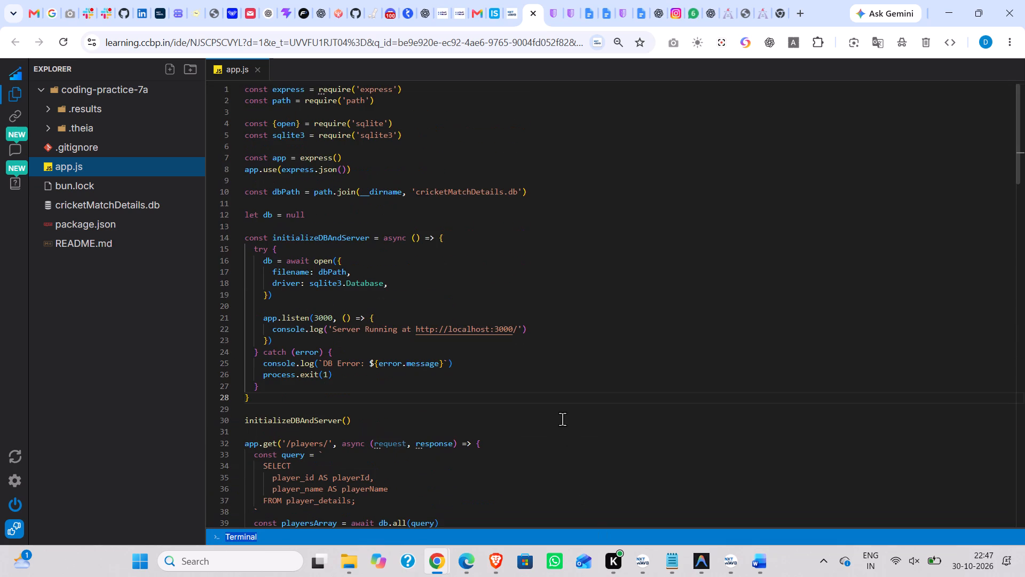
ctrl+scroll(562, 418, down, 4)
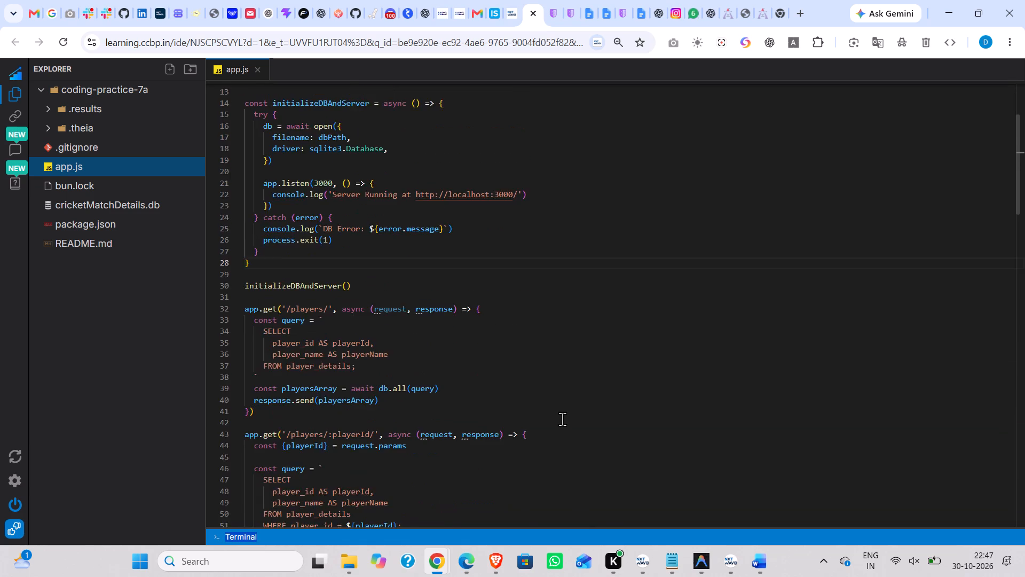
ctrl+scroll(562, 419, down, 3)
ctrl+scroll(116, 435, down, 3)
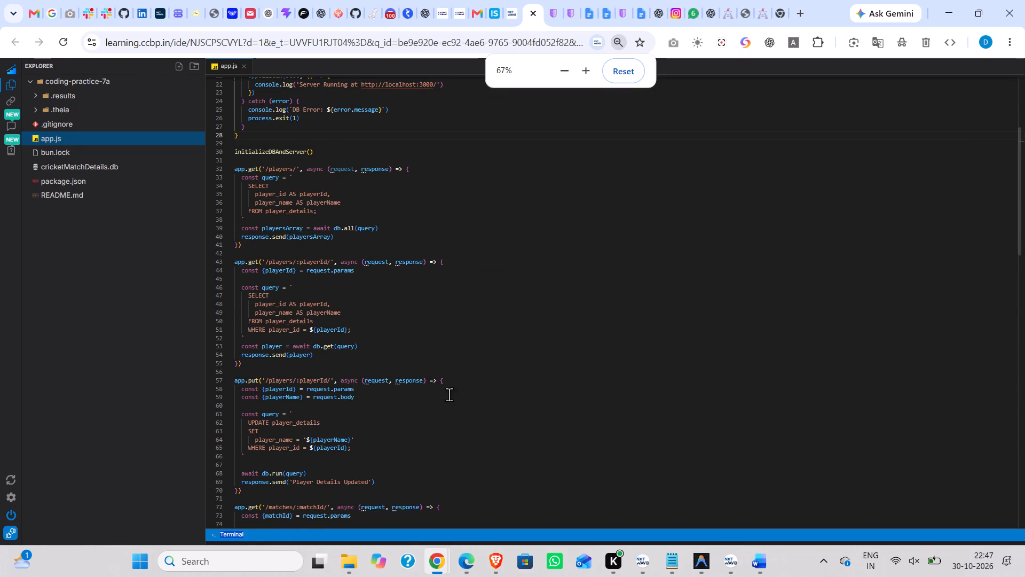
scroll(453, 394, up, 3)
scroll(557, 394, up, 9)
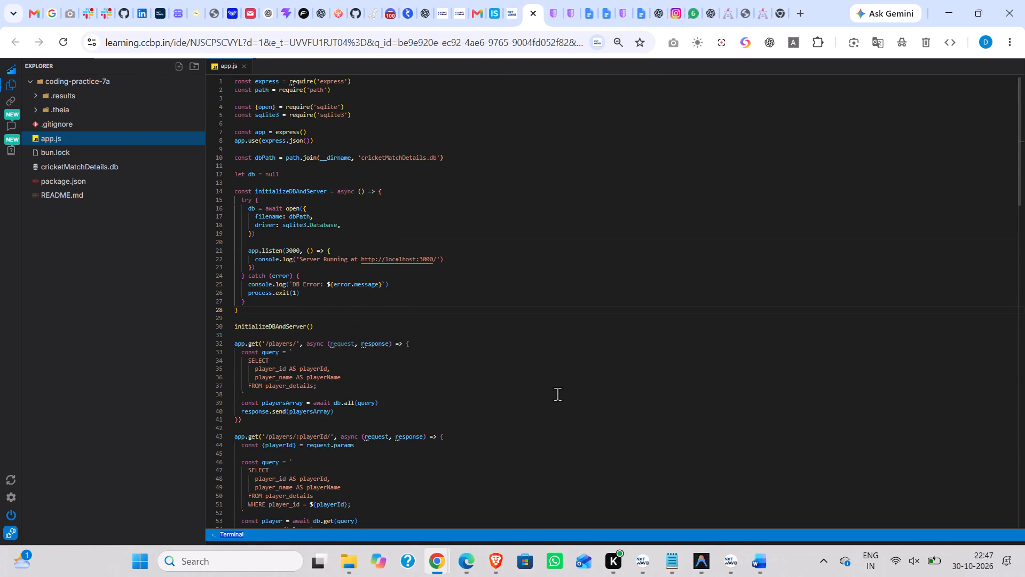
key(Print)
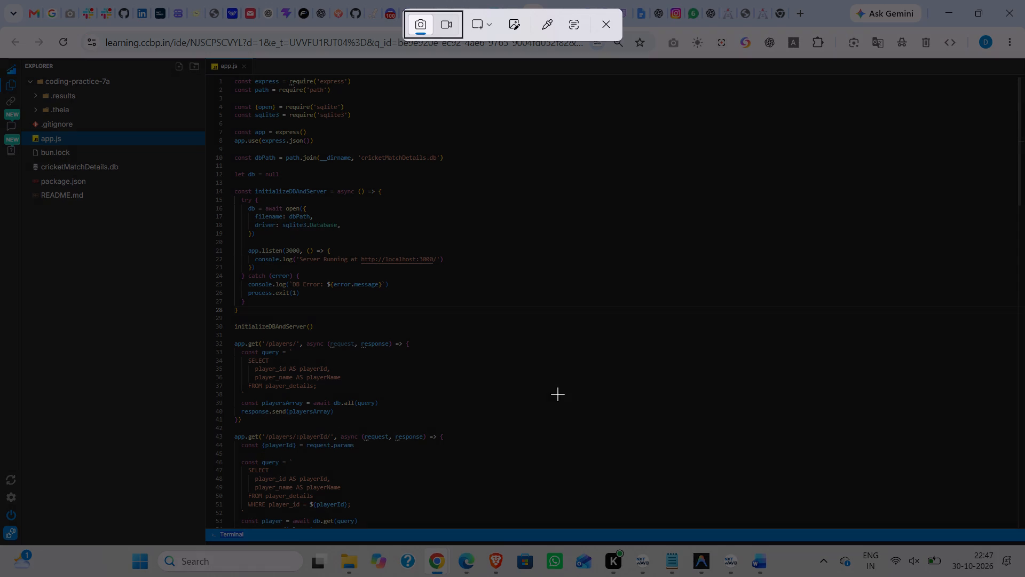
drag(232, 75, 506, 526)
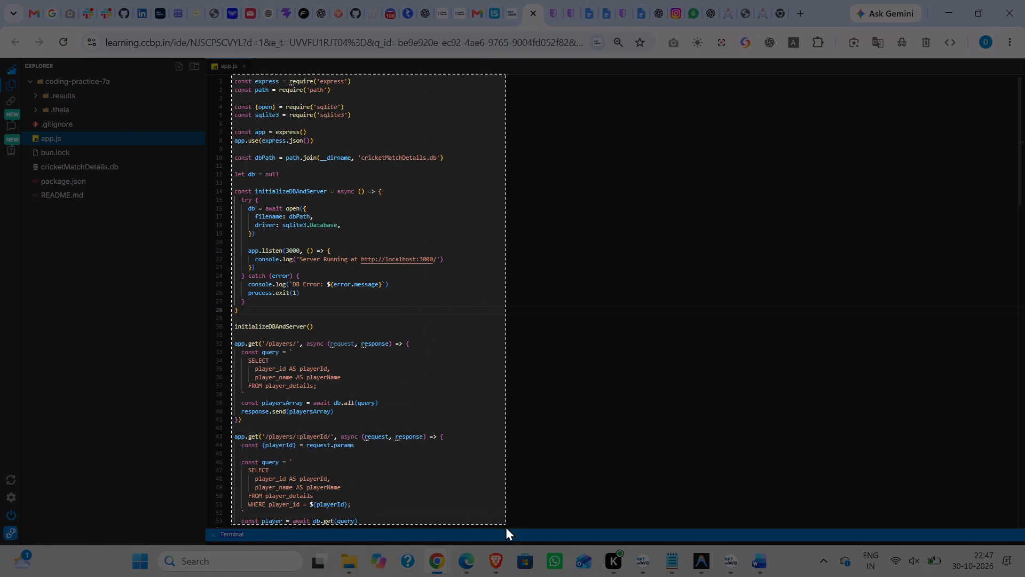
drag(506, 526, 506, 527)
Paste the app.js code screenshot under the last "TESTCASES:" heading in the Word report.
key(alt+Tab)
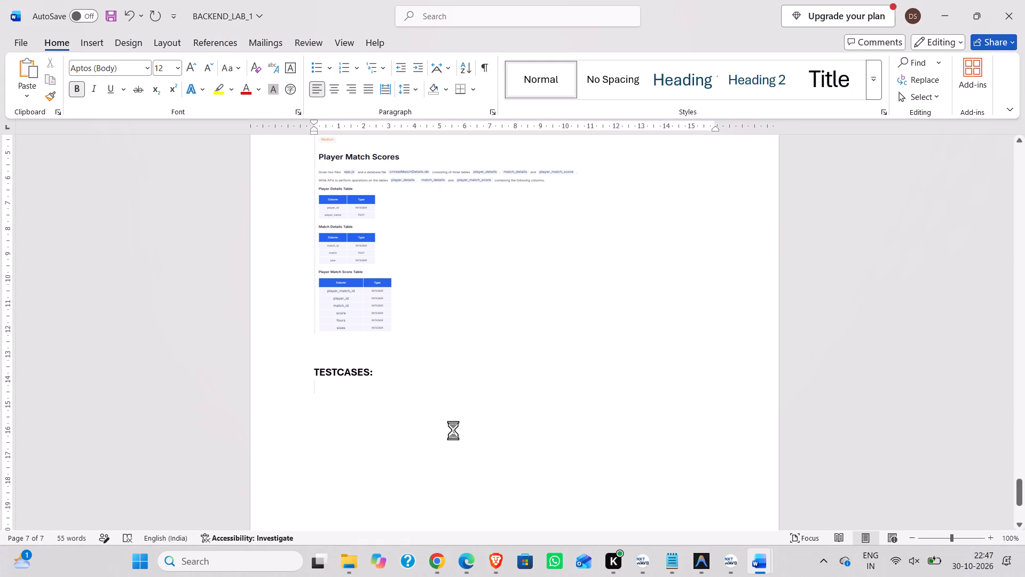
key(ctrl+v)
scroll(489, 402, up, 9)
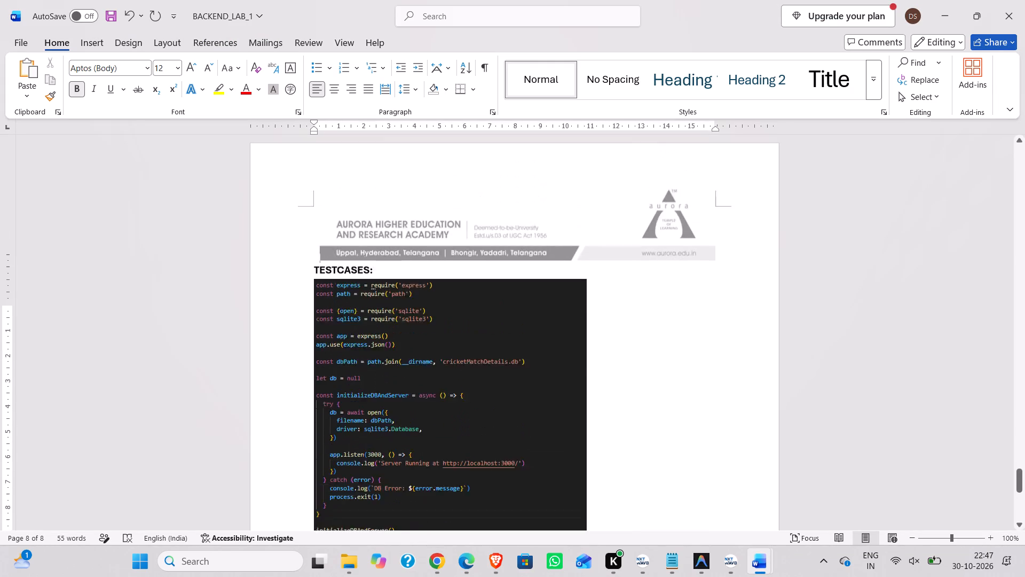
scroll(494, 406, up, 1)
scroll(424, 393, up, 6)
In Chrome, open the "Right Answer" entry from the Player Match Scores question's submissions.
key(alt+Tab)
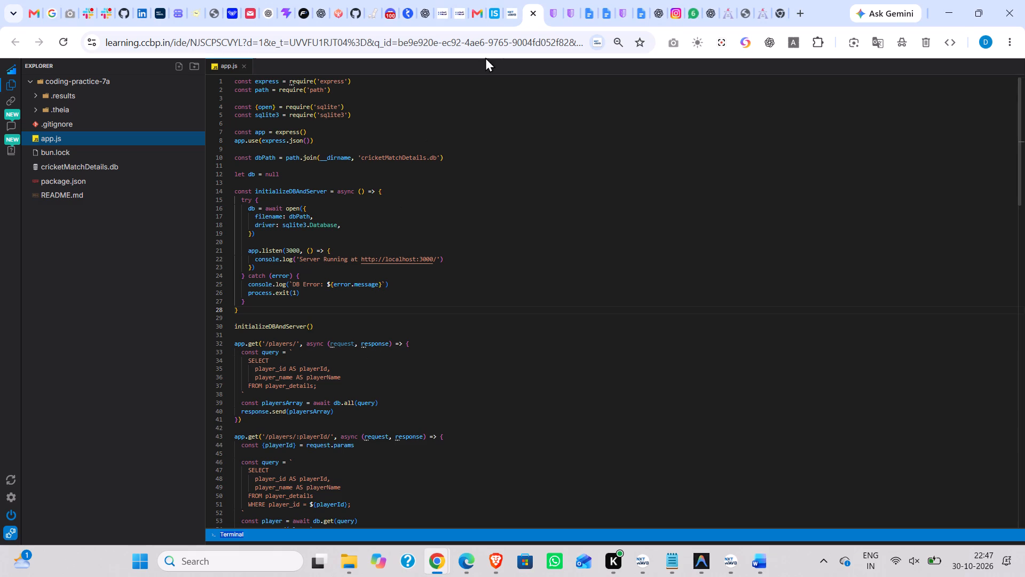
click(517, 15)
click(101, 124)
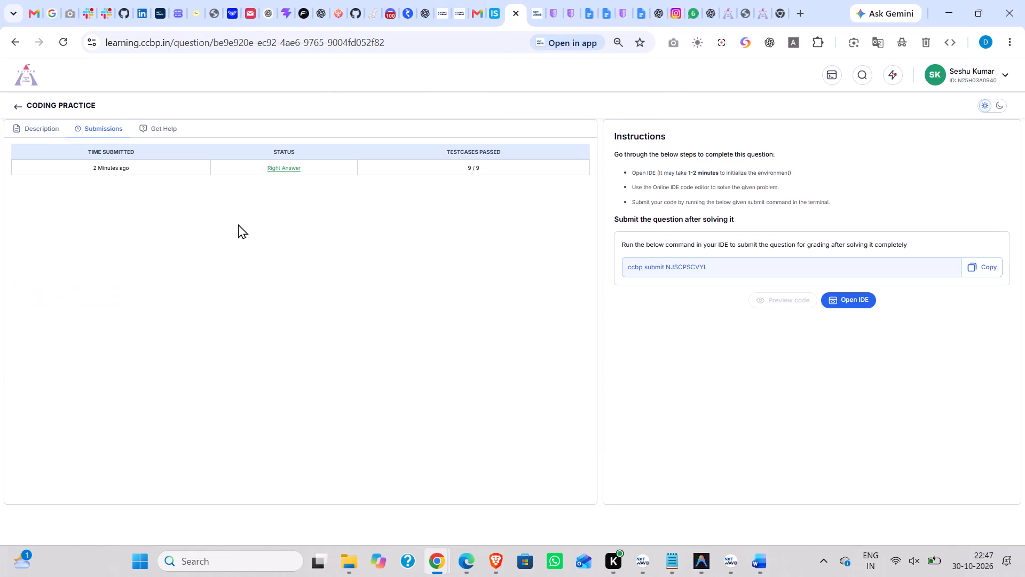
click(293, 168)
In the Word report, remove the empty lines between the Player Match Scores screenshot and the "TESTCASES:" heading.
key(alt+Tab)
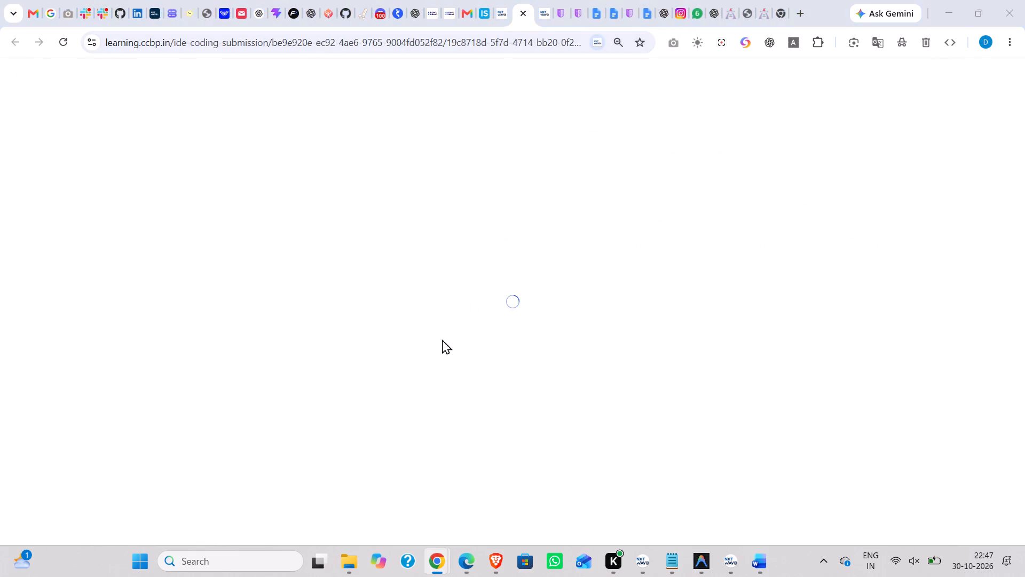
scroll(336, 490, down, 6)
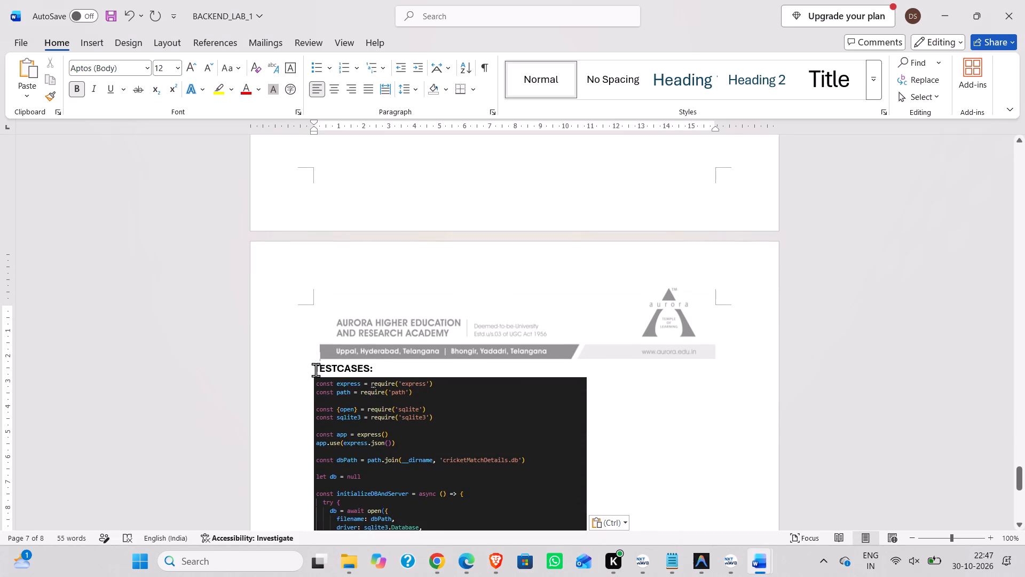
click(312, 371)
key(BackSpace)
key(BackSpace)
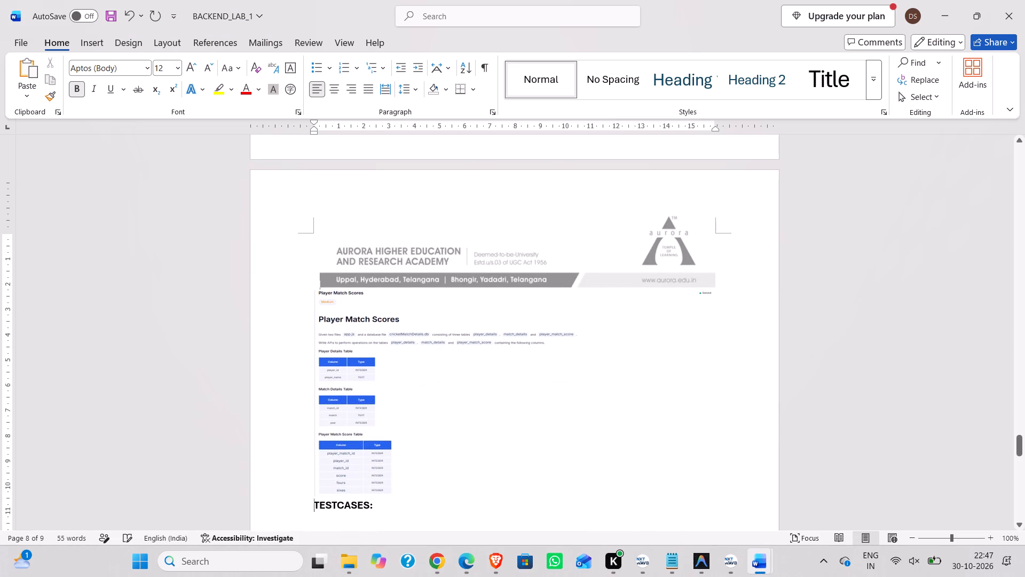
Insert empty lines before and after the last "TESTCASES:" heading, separating it from the Player Match Scores question and code screenshots.
key(Return)
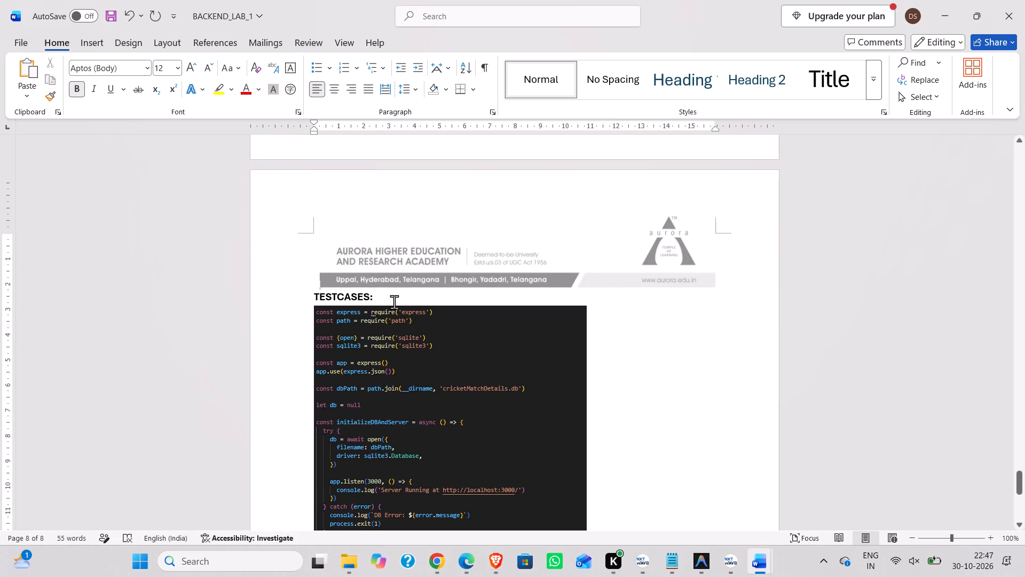
click(393, 301)
key(Return)
key(Return)
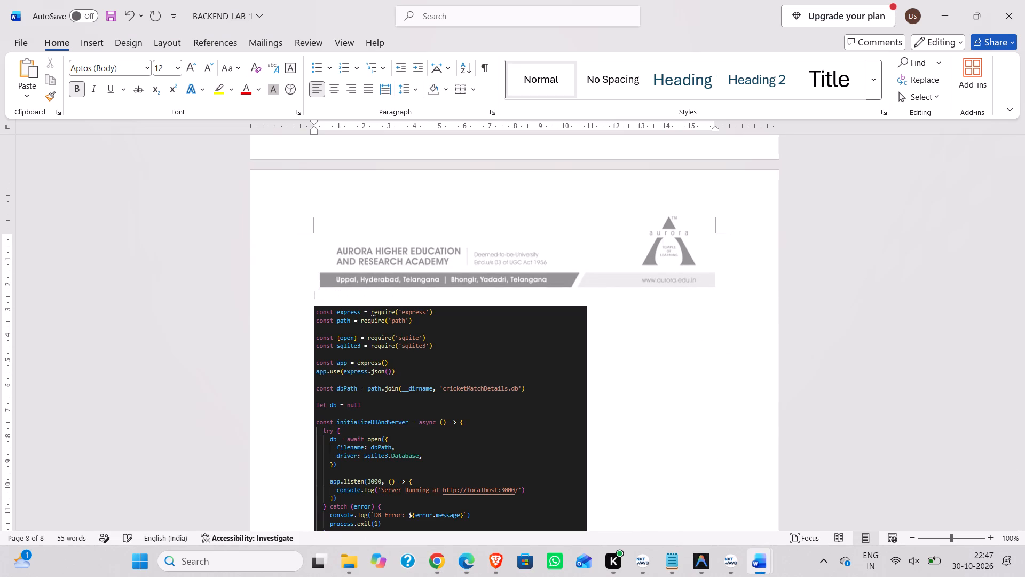
scroll(393, 301, up, 6)
scroll(316, 410, down, 1)
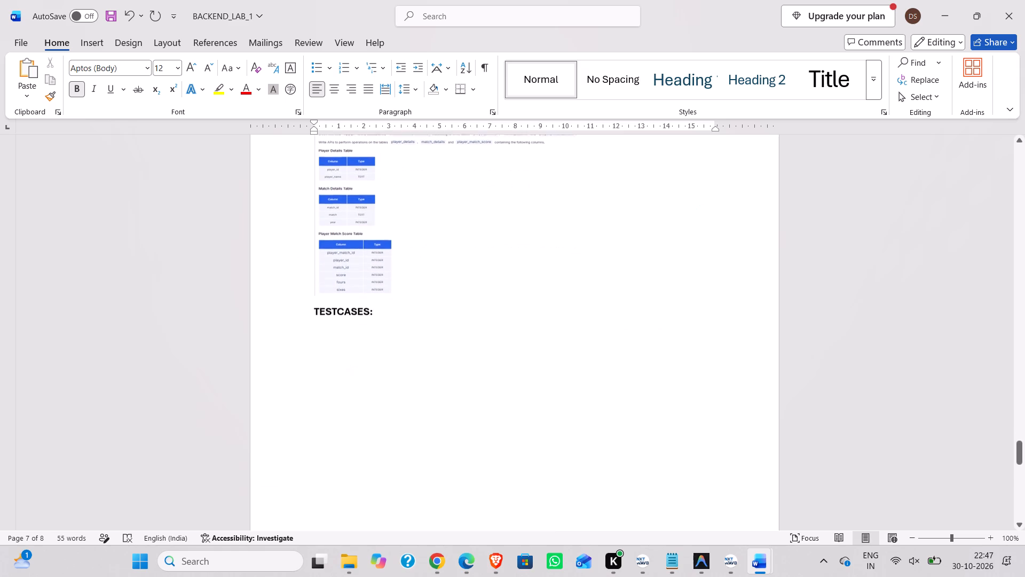
scroll(316, 410, down, 1)
click(314, 289)
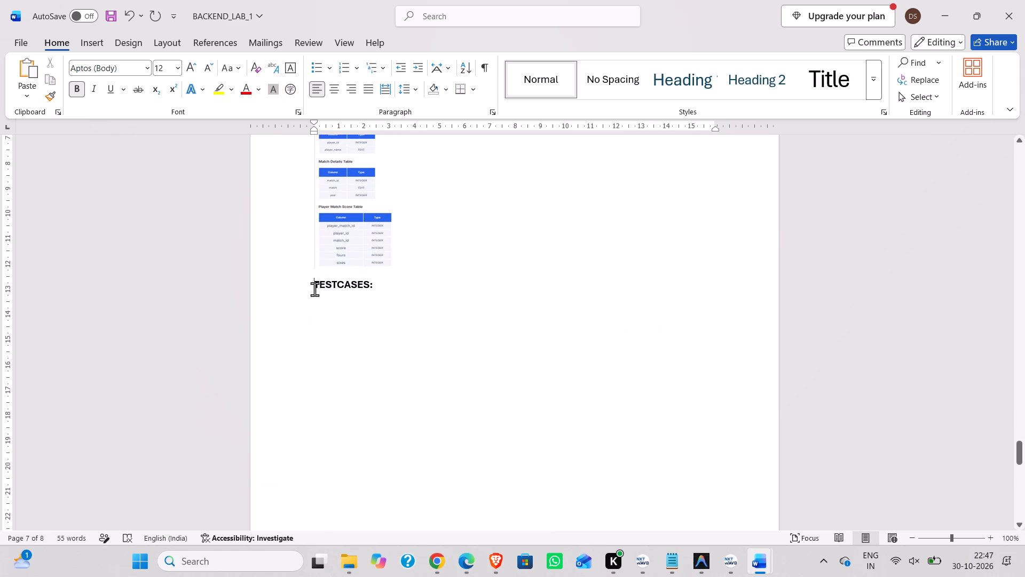
key(Return)
scroll(312, 289, down, 4)
click(365, 201)
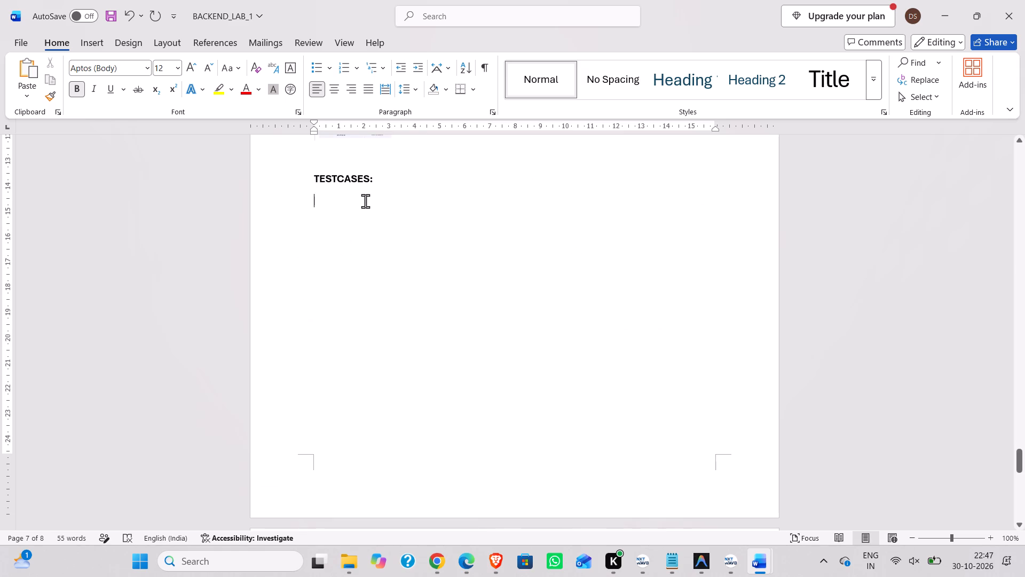
scroll(383, 227, up, 11)
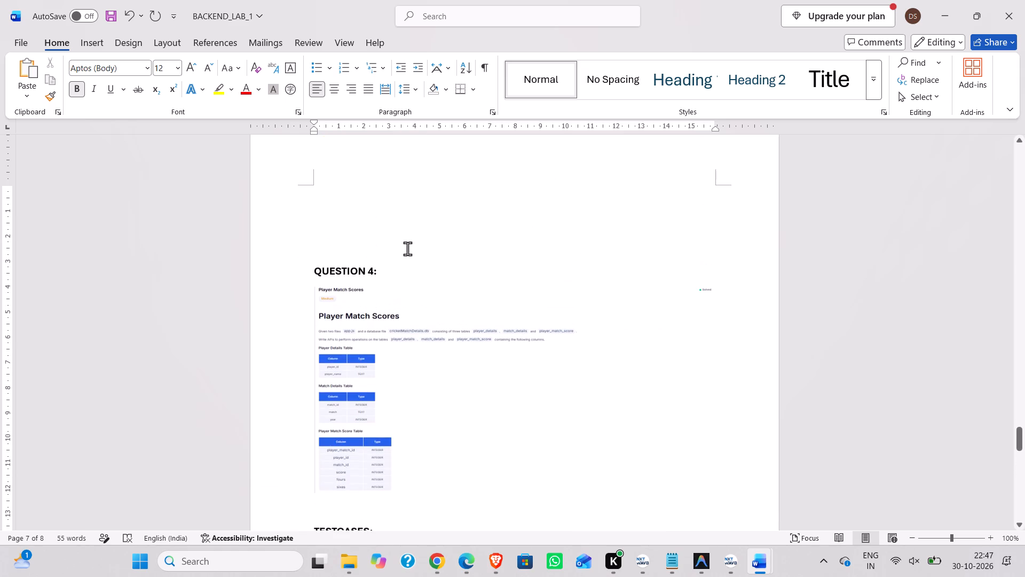
Switch to Chrome and capture a screenshot of the Player Match Scores submission details with its functional test cases.
key(alt+Tab)
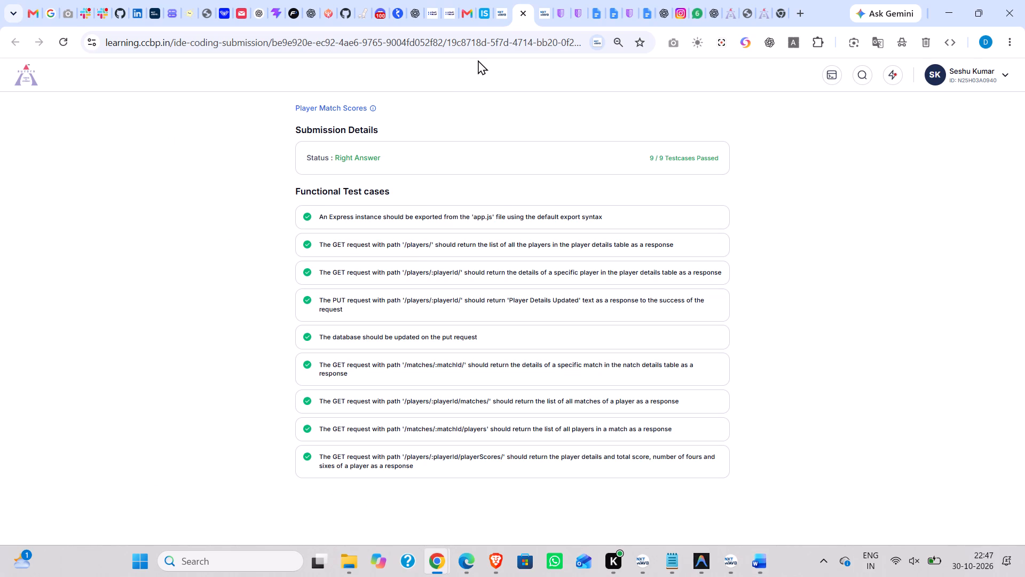
key(Print)
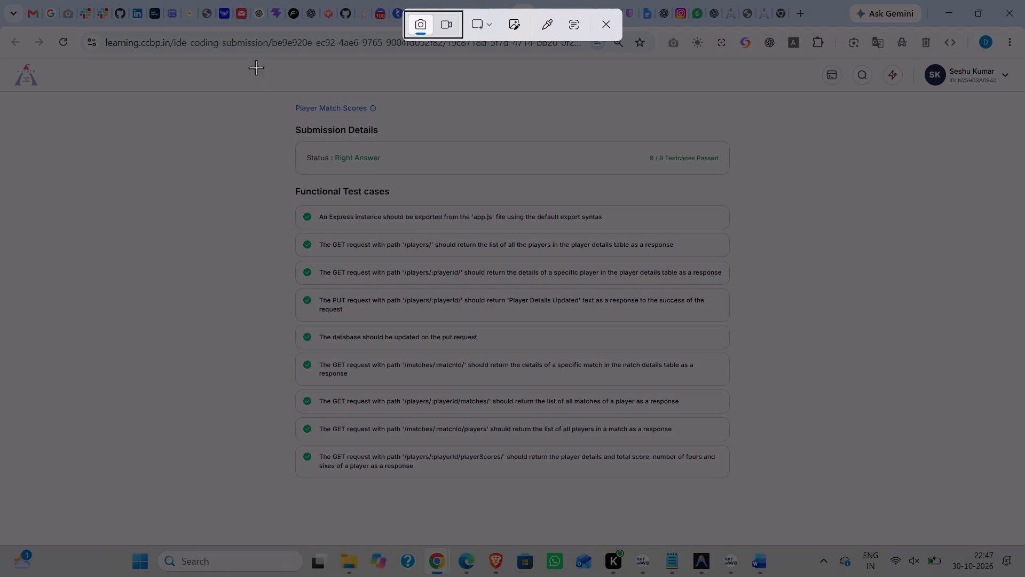
drag(240, 58, 1024, 526)
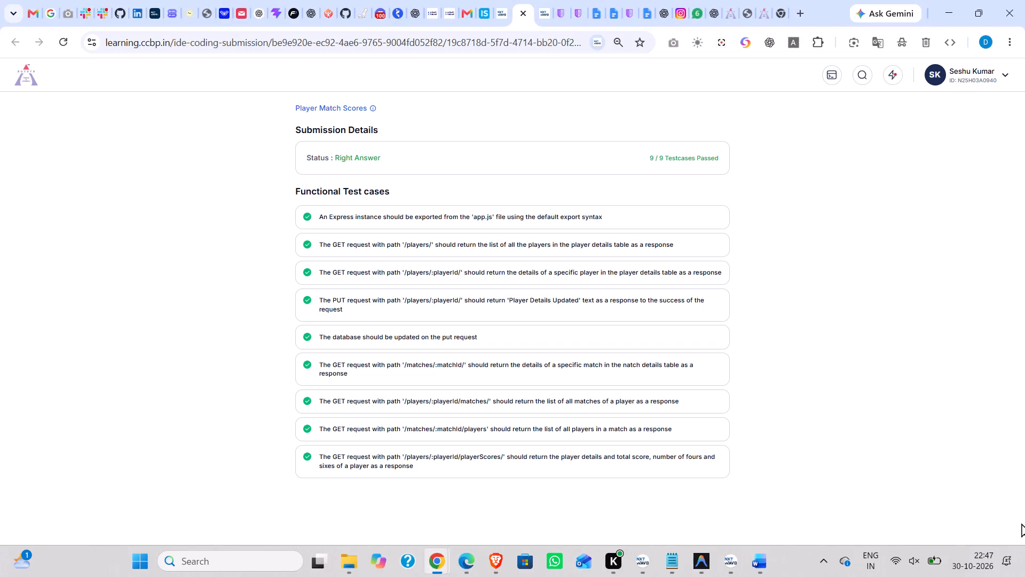
Back in the Word report, paste the submission screenshot on the empty line under Question 4's "TESTCASES:" heading.
key(alt+Tab)
scroll(523, 347, down, 10)
drag(501, 354, 458, 361)
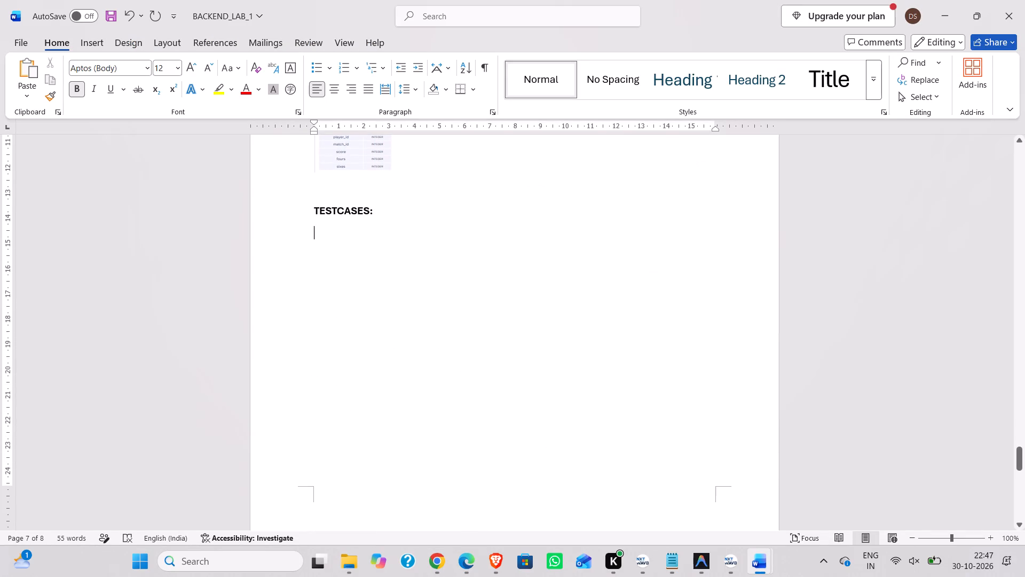
key(ctrl+v)
click(482, 331)
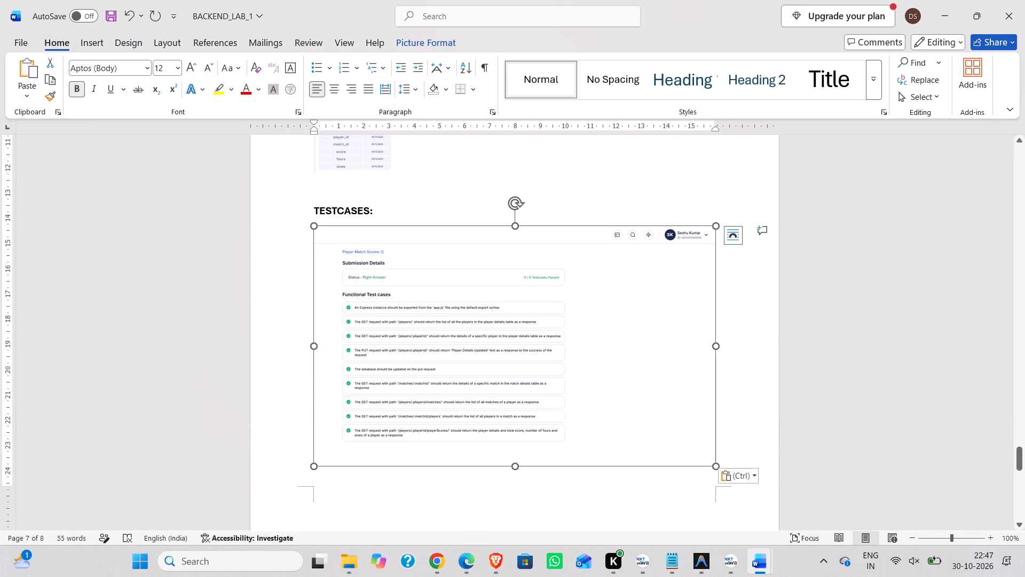
Add the heading "CODE:" between the pasted test-case screenshot and the Player Match Scores code screenshot.
scroll(482, 330, down, 13)
click(425, 337)
scroll(488, 353, up, 4)
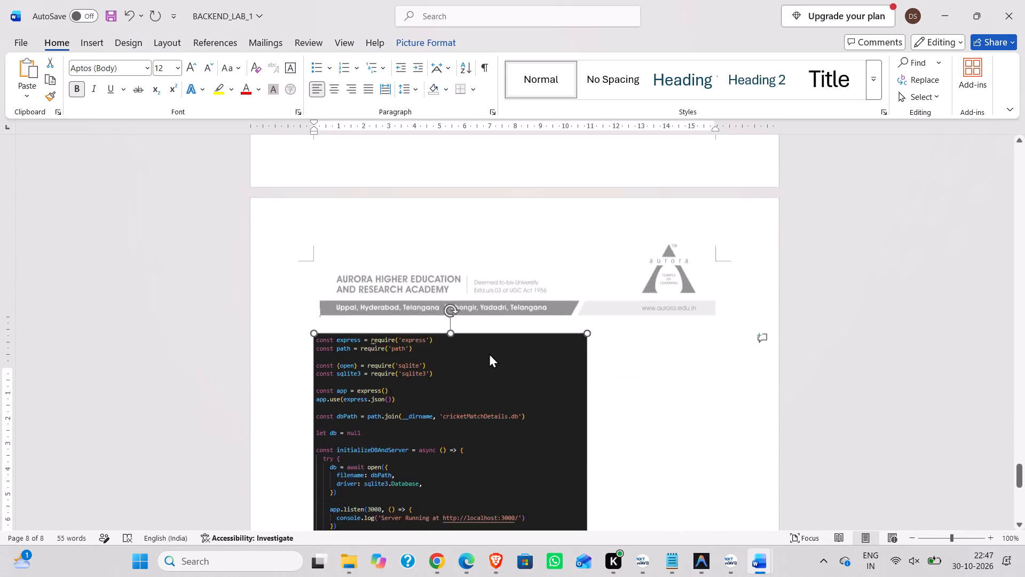
scroll(489, 353, up, 2)
click(685, 216)
click(722, 230)
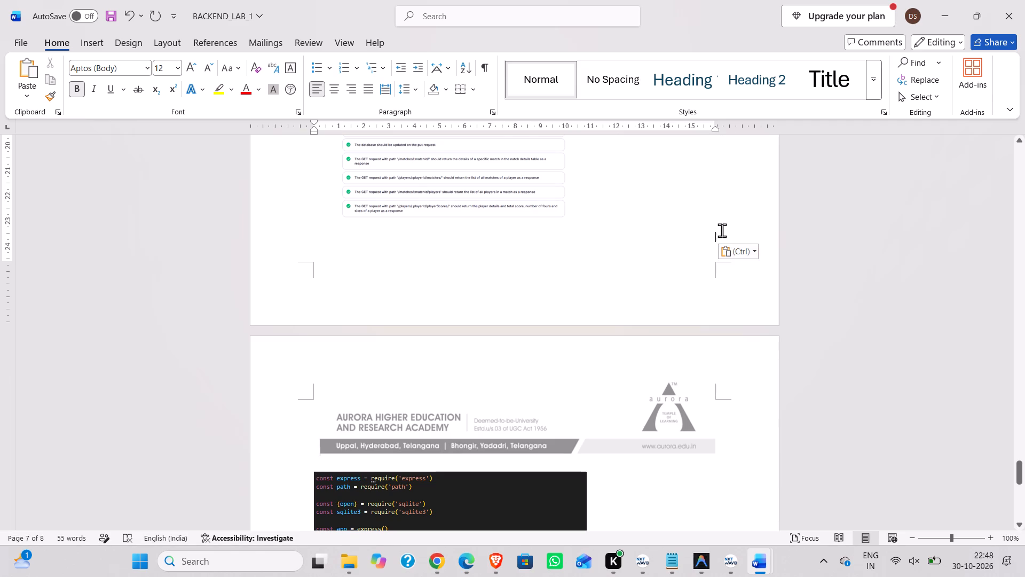
key(Return)
key(Return)
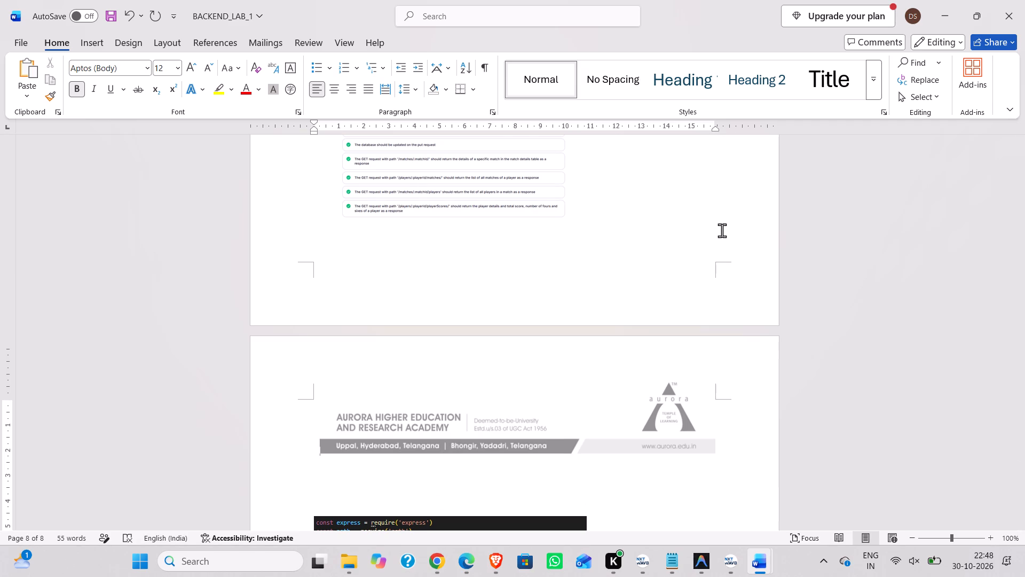
text(CODE:)
Remove the empty line between the new "CODE:" heading and the code screenshot.
scroll(724, 243, down, 7)
click(438, 392)
drag(406, 375, 405, 365)
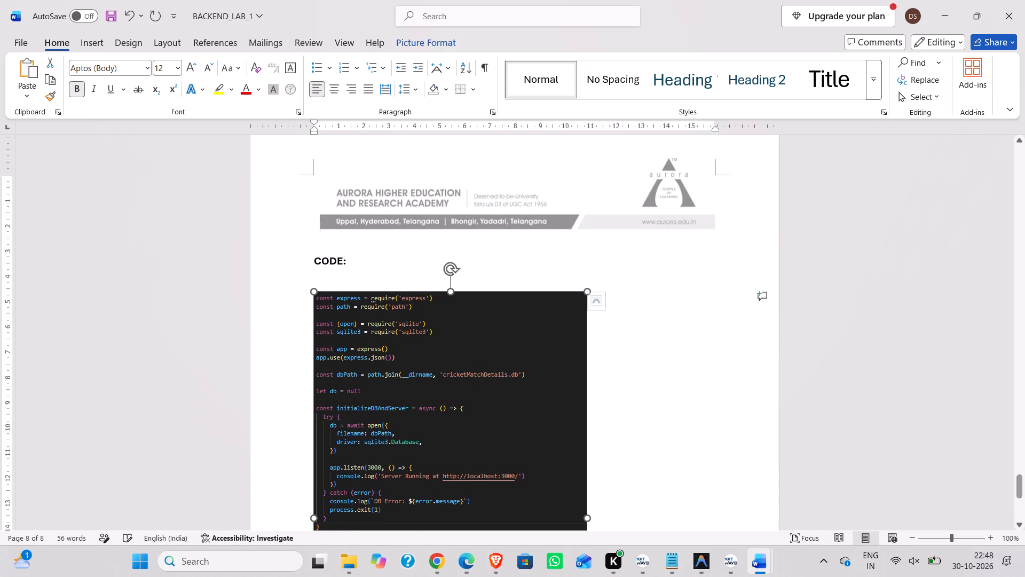
click(353, 282)
key(BackSpace)
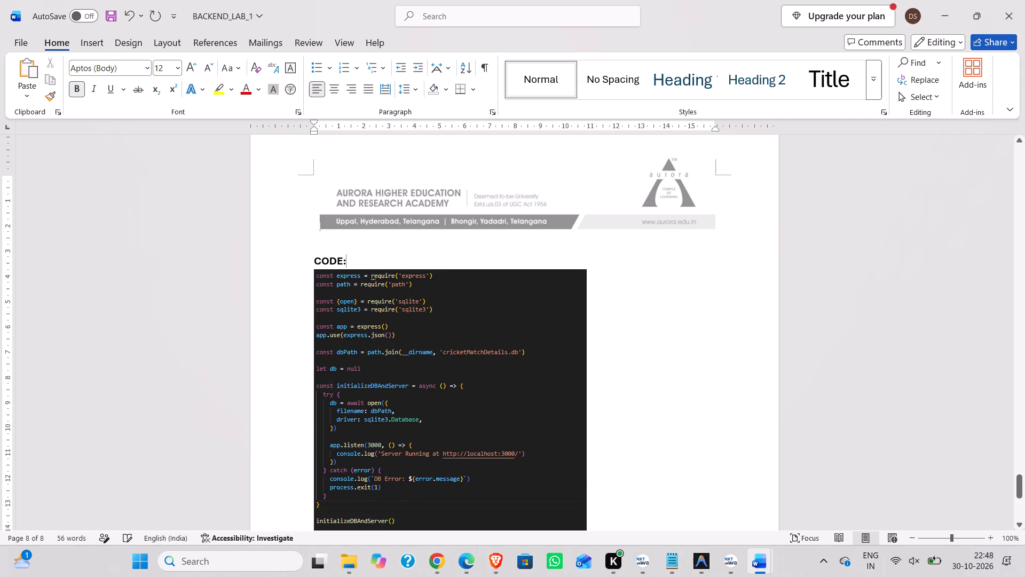
Stretch the Player Match Scores code screenshot slightly taller by extending its bottom edge downward.
scroll(359, 282, down, 6)
click(530, 416)
scroll(518, 413, down, 7)
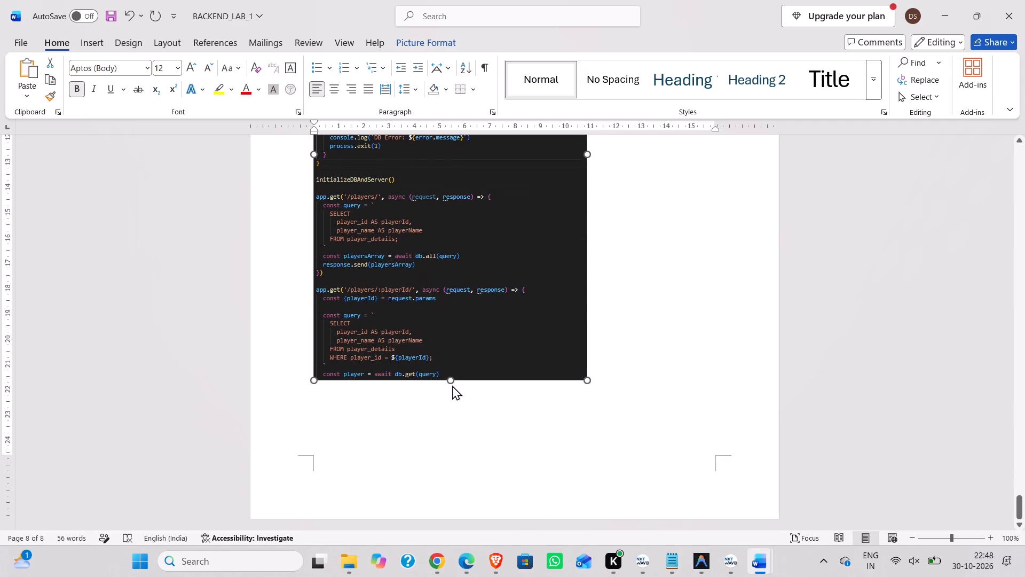
drag(452, 383, 452, 400)
Review the whole lab report, from the student details table through the question, code and test-case sections of Questions 1 to 4.
scroll(450, 414, up, 5)
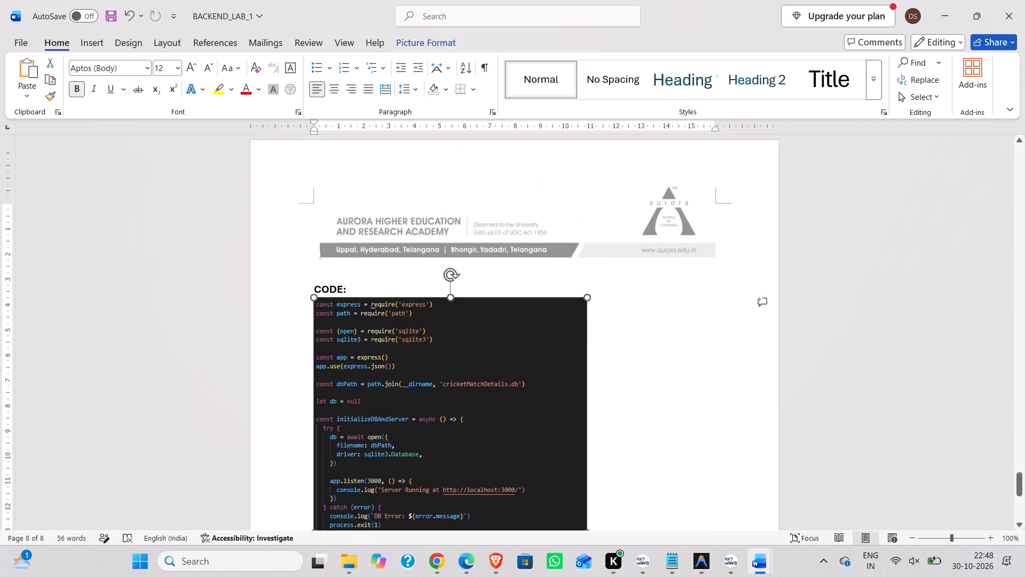
scroll(446, 417, up, 6)
scroll(486, 434, up, 5)
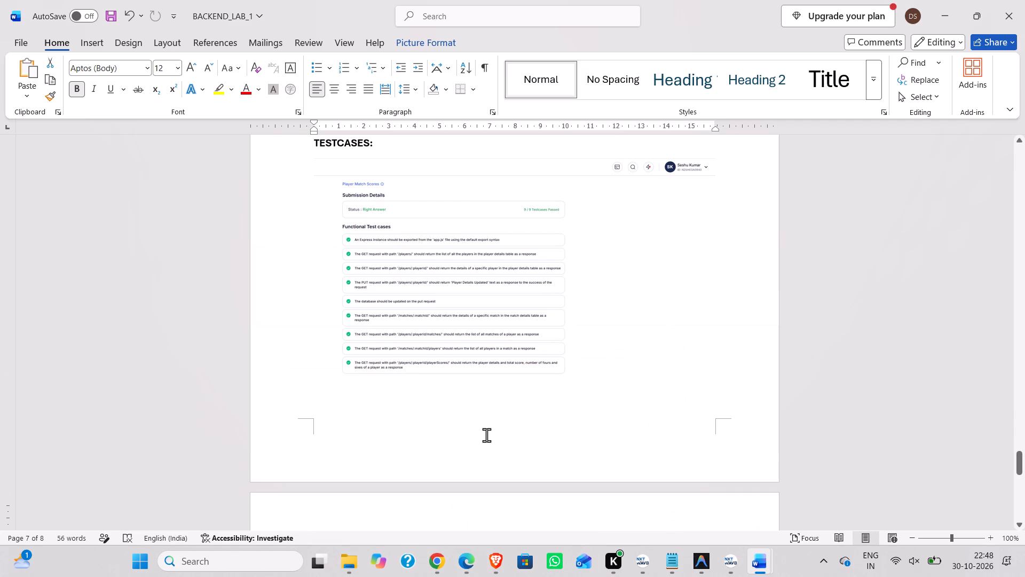
scroll(496, 438, up, 14)
scroll(565, 469, up, 12)
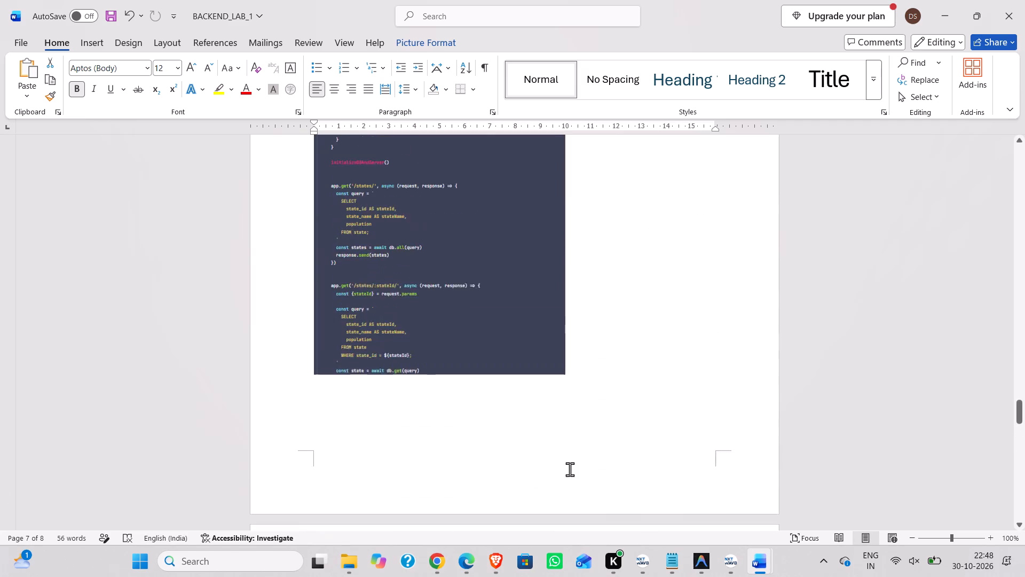
scroll(570, 469, up, 8)
scroll(570, 469, up, 19)
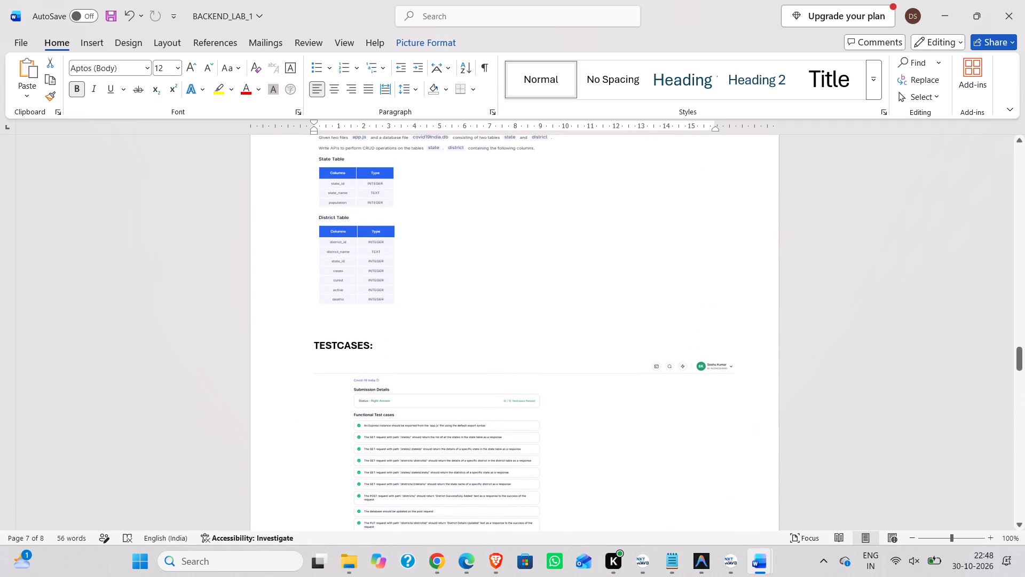
scroll(570, 469, up, 7)
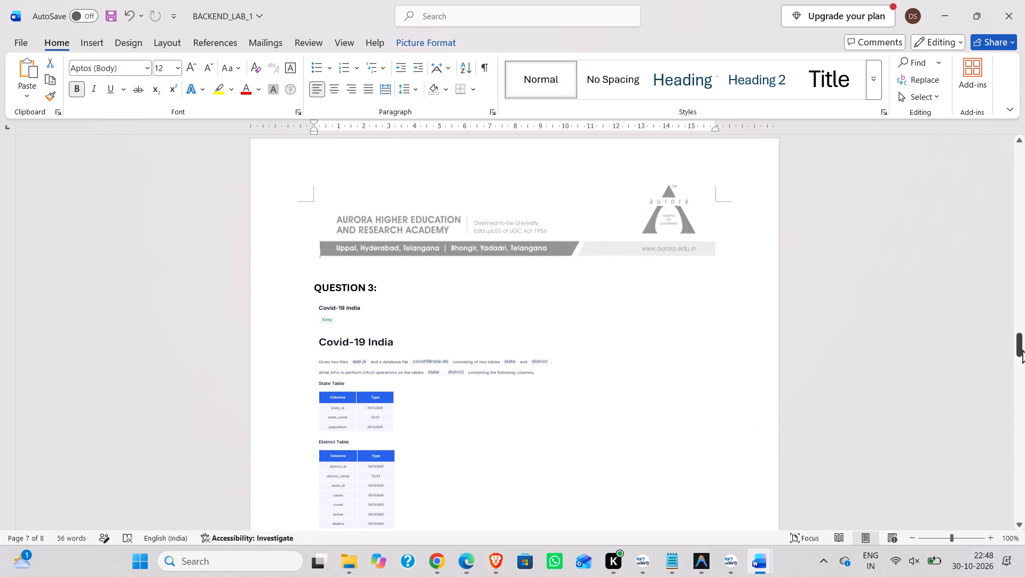
drag(1022, 349, 1024, 155)
scroll(645, 350, down, 4)
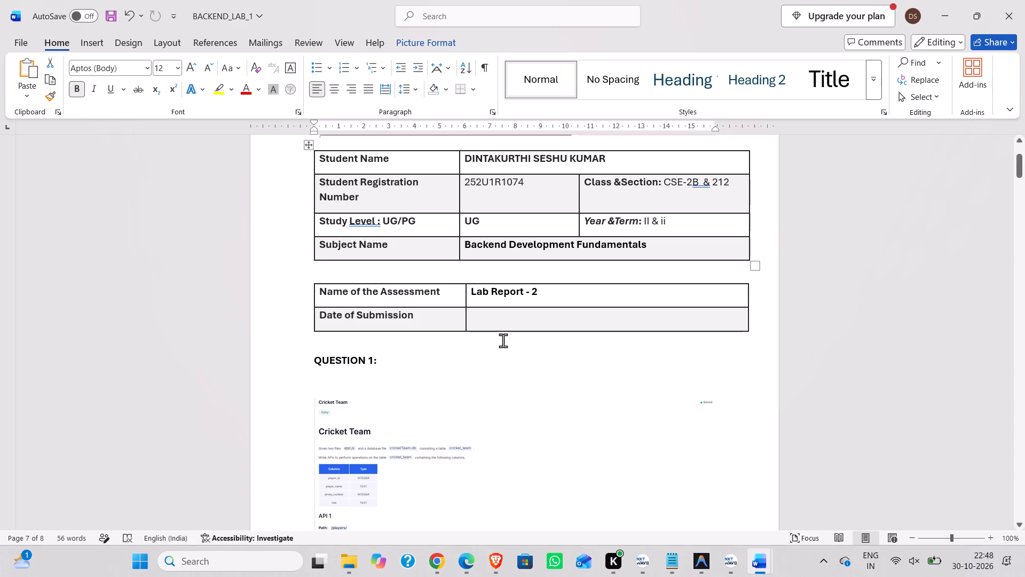
scroll(383, 340, down, 6)
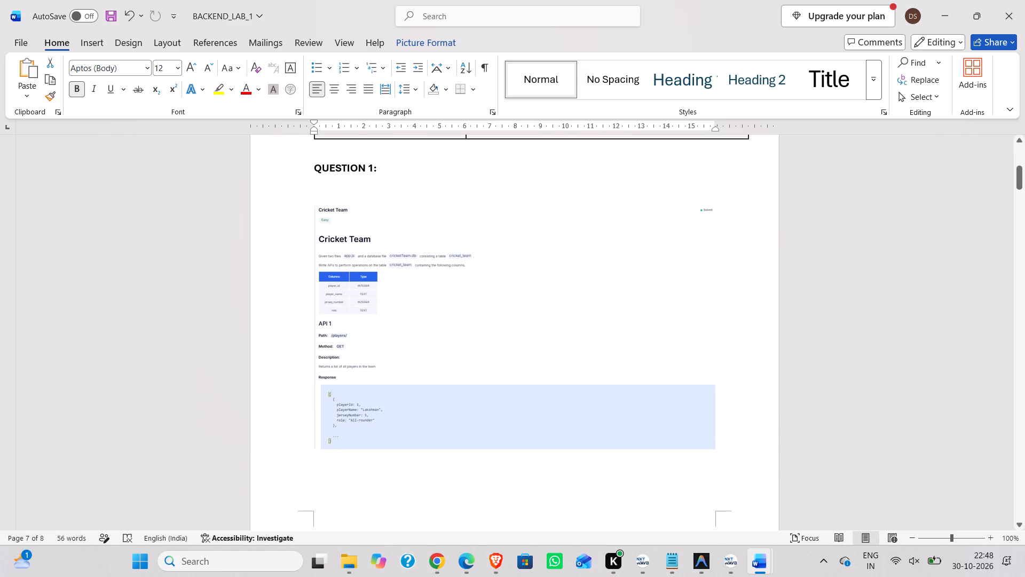
scroll(399, 378, down, 18)
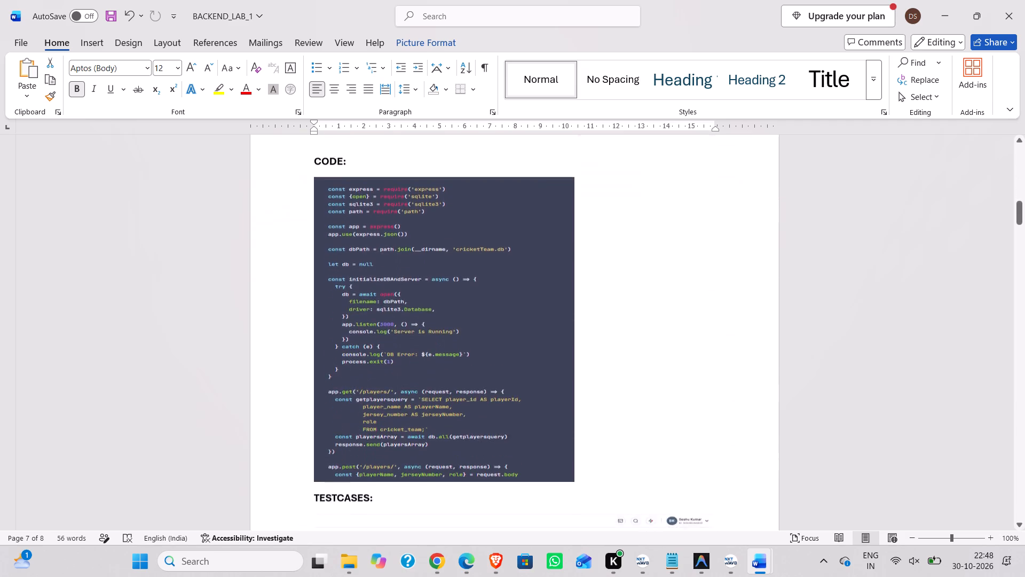
scroll(404, 389, down, 19)
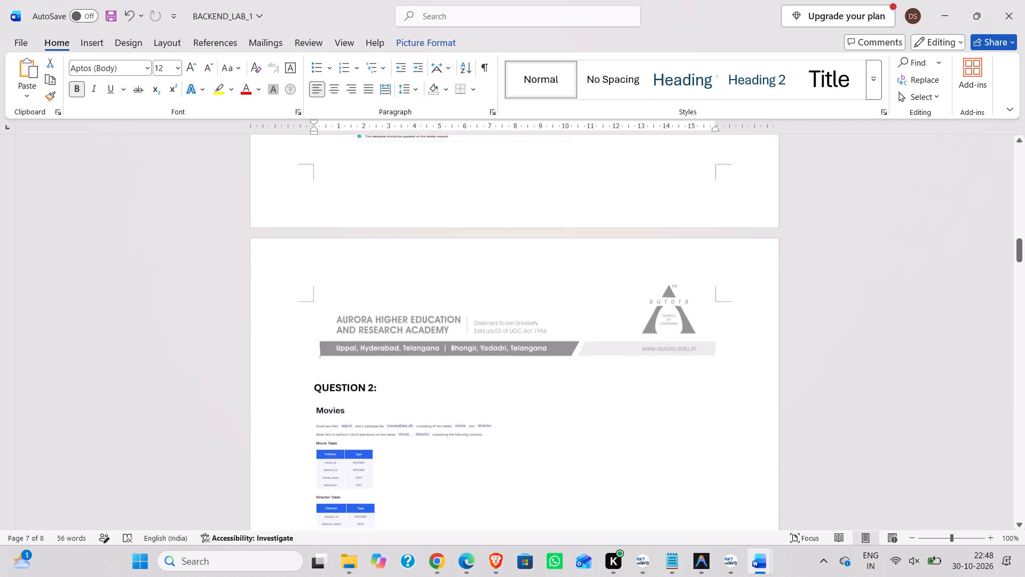
scroll(402, 385, down, 15)
scroll(402, 388, down, 6)
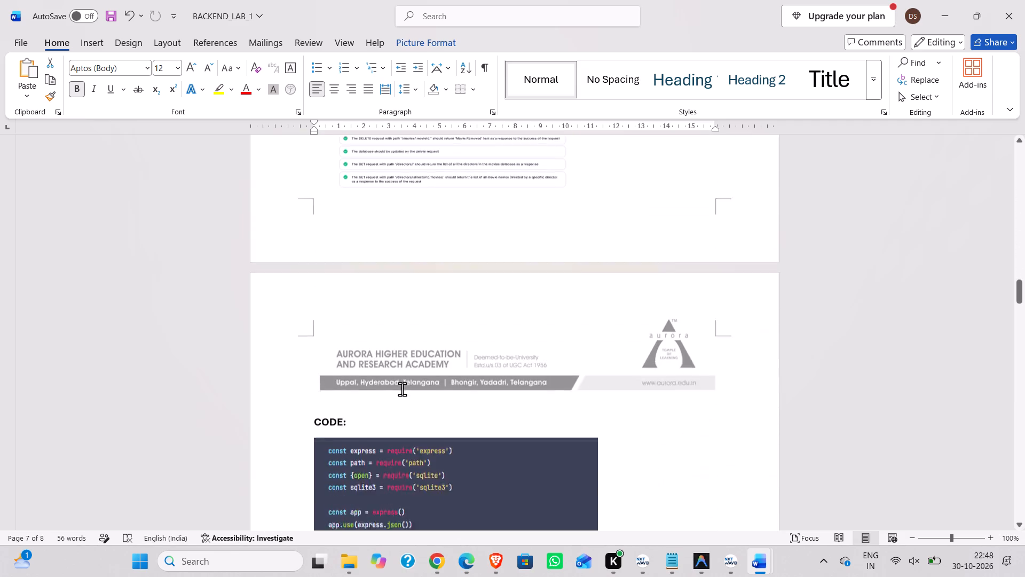
scroll(403, 389, down, 17)
scroll(423, 384, down, 11)
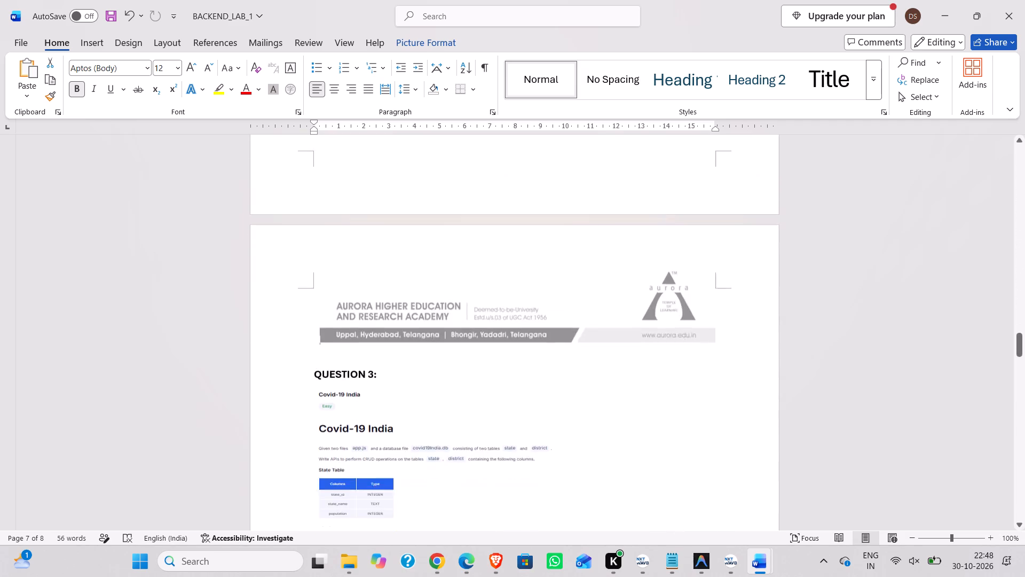
scroll(425, 391, down, 19)
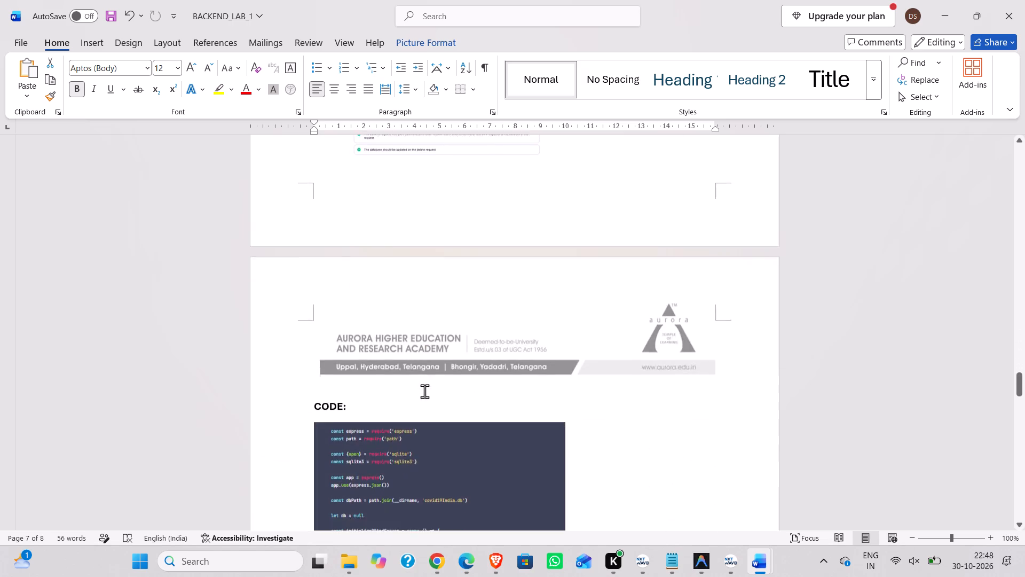
scroll(424, 391, down, 17)
scroll(425, 392, down, 7)
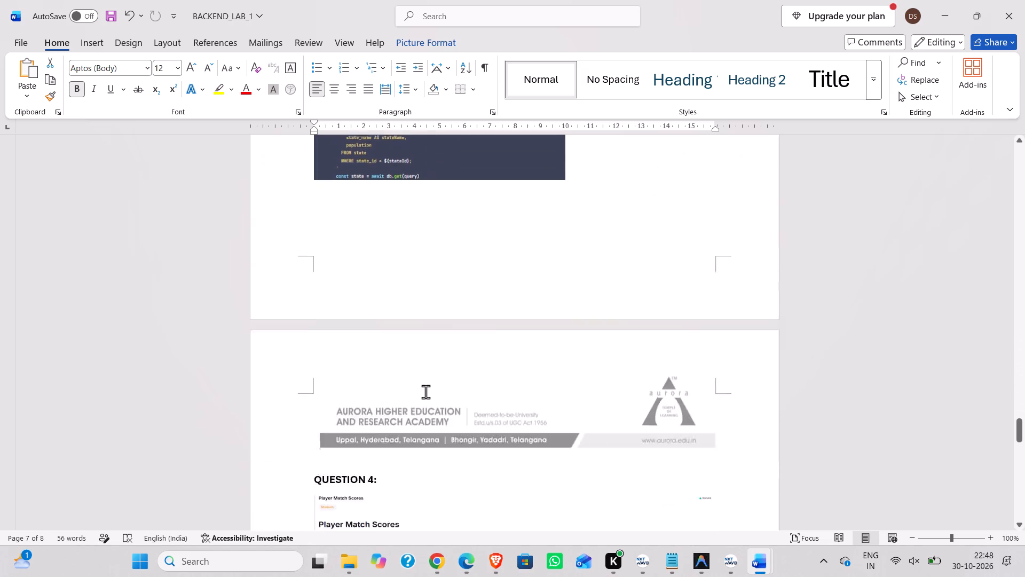
scroll(425, 392, down, 13)
scroll(425, 392, down, 14)
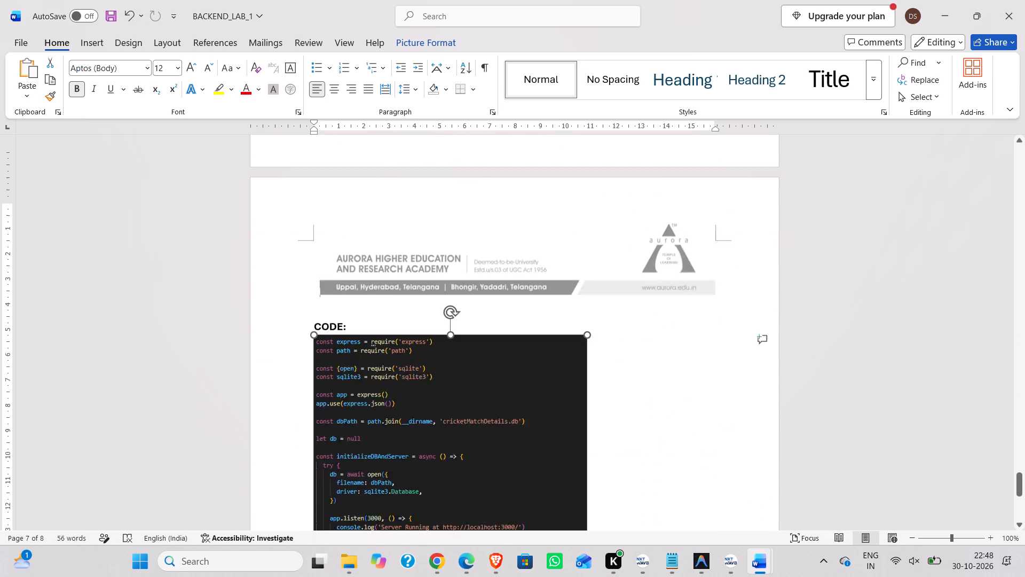
scroll(428, 400, down, 14)
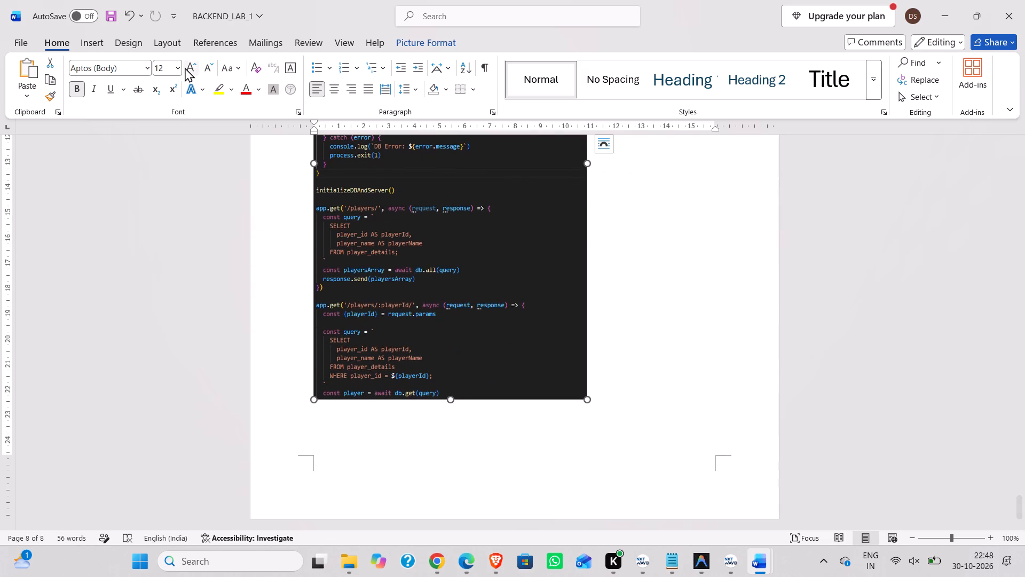
Turn on AutoSave for the report and choose OneDrive - Personal as the upload location.
click(200, 14)
click(90, 18)
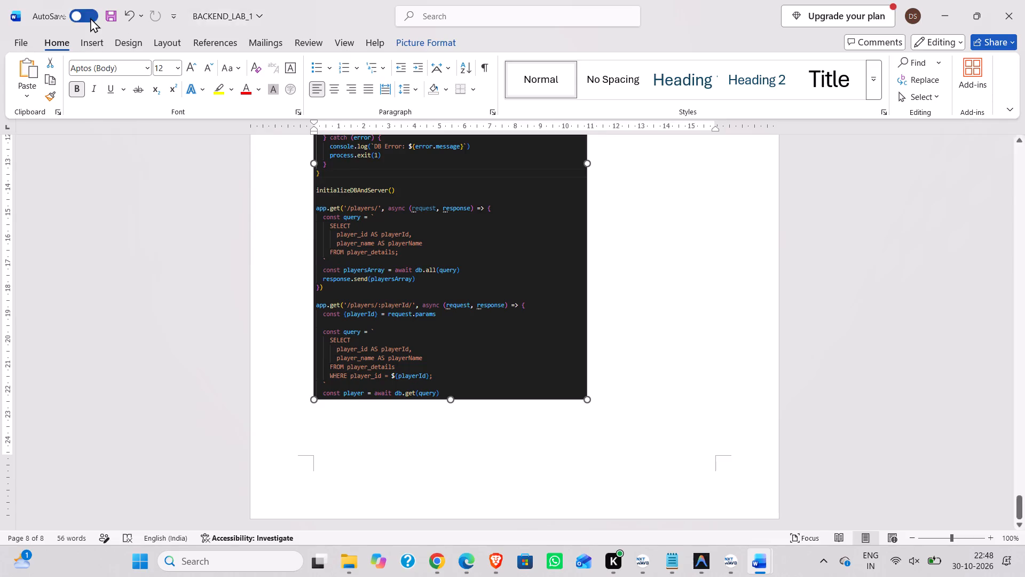
click(494, 204)
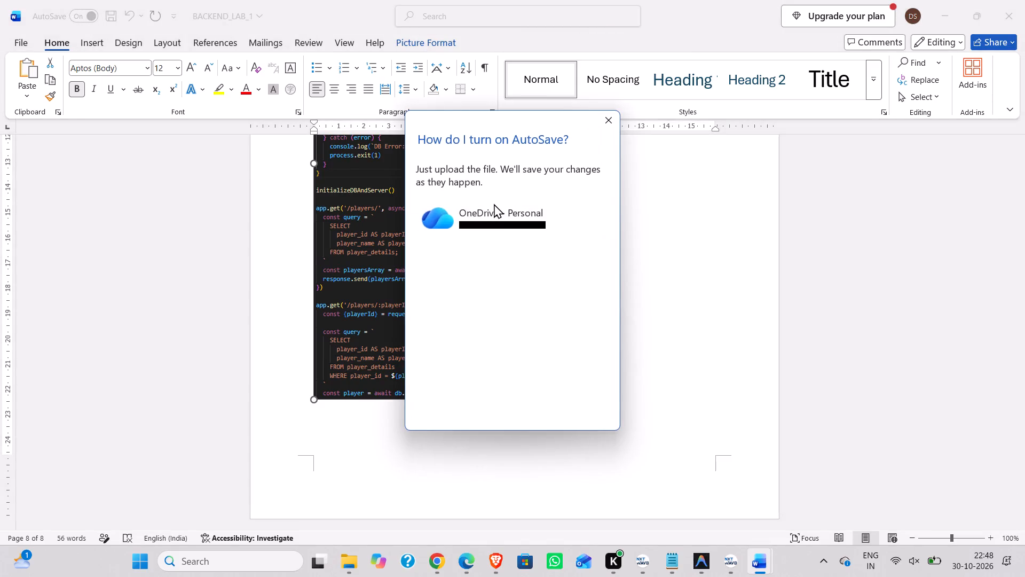